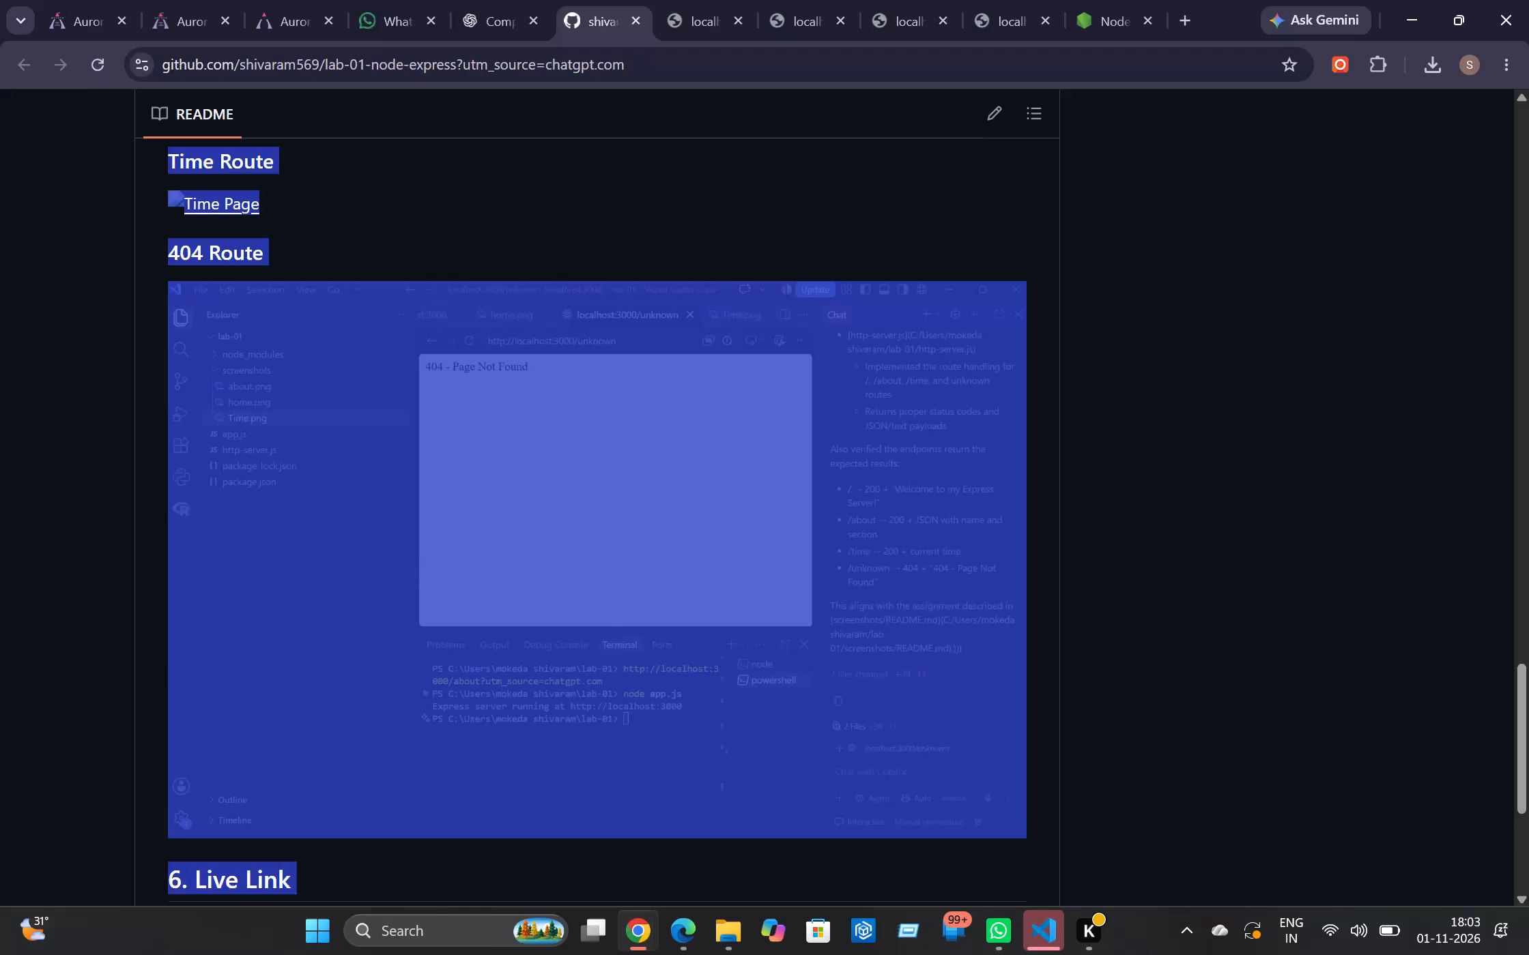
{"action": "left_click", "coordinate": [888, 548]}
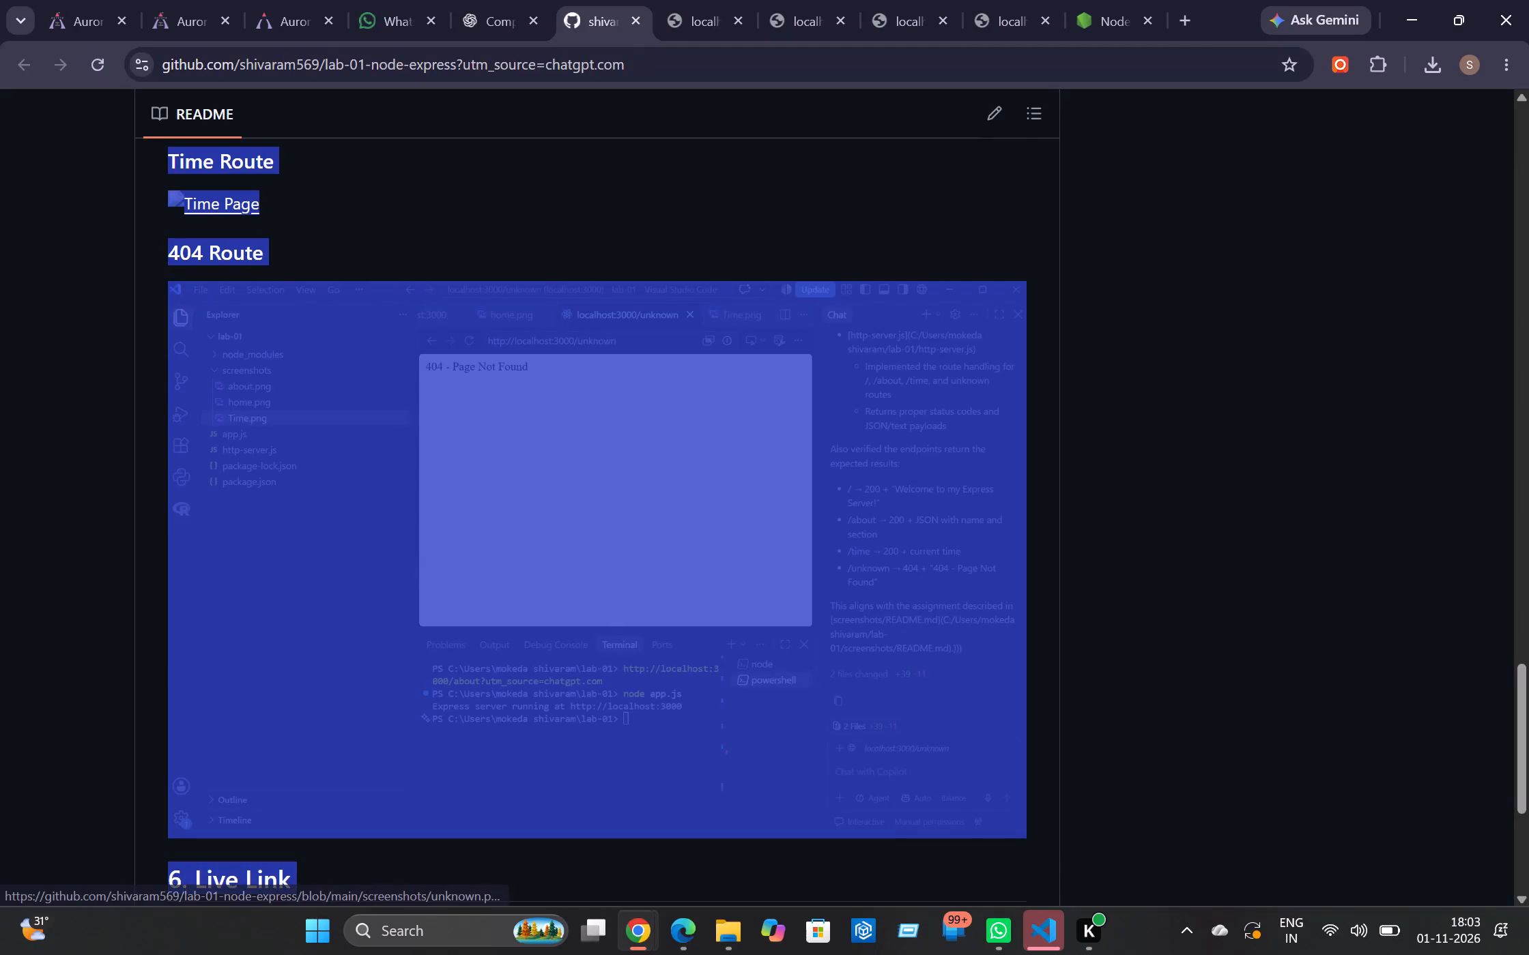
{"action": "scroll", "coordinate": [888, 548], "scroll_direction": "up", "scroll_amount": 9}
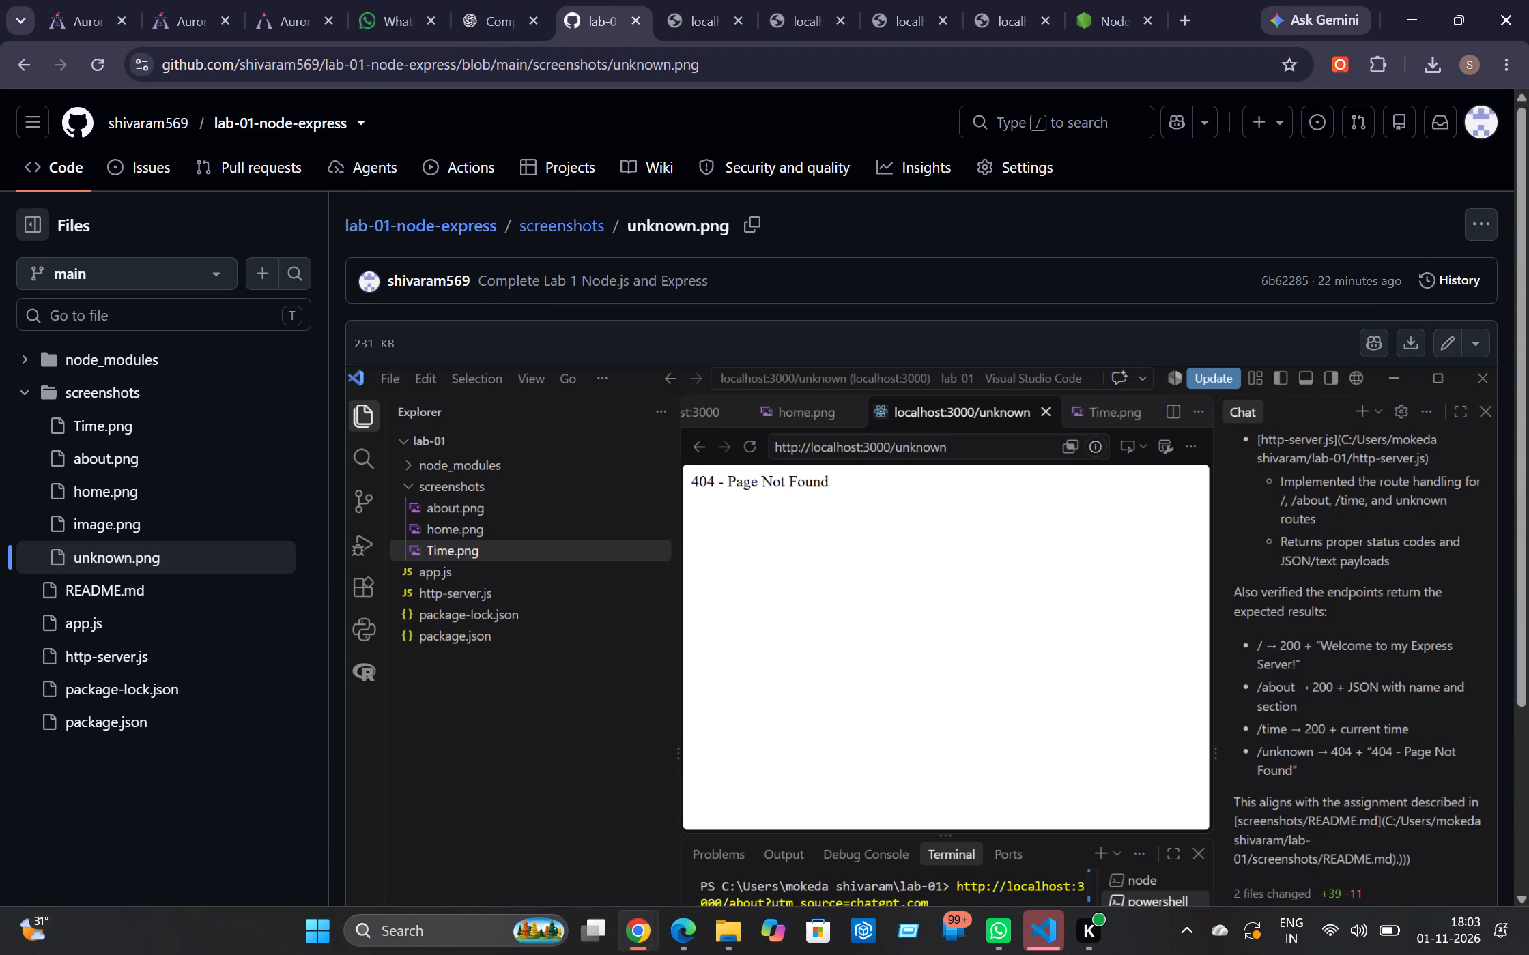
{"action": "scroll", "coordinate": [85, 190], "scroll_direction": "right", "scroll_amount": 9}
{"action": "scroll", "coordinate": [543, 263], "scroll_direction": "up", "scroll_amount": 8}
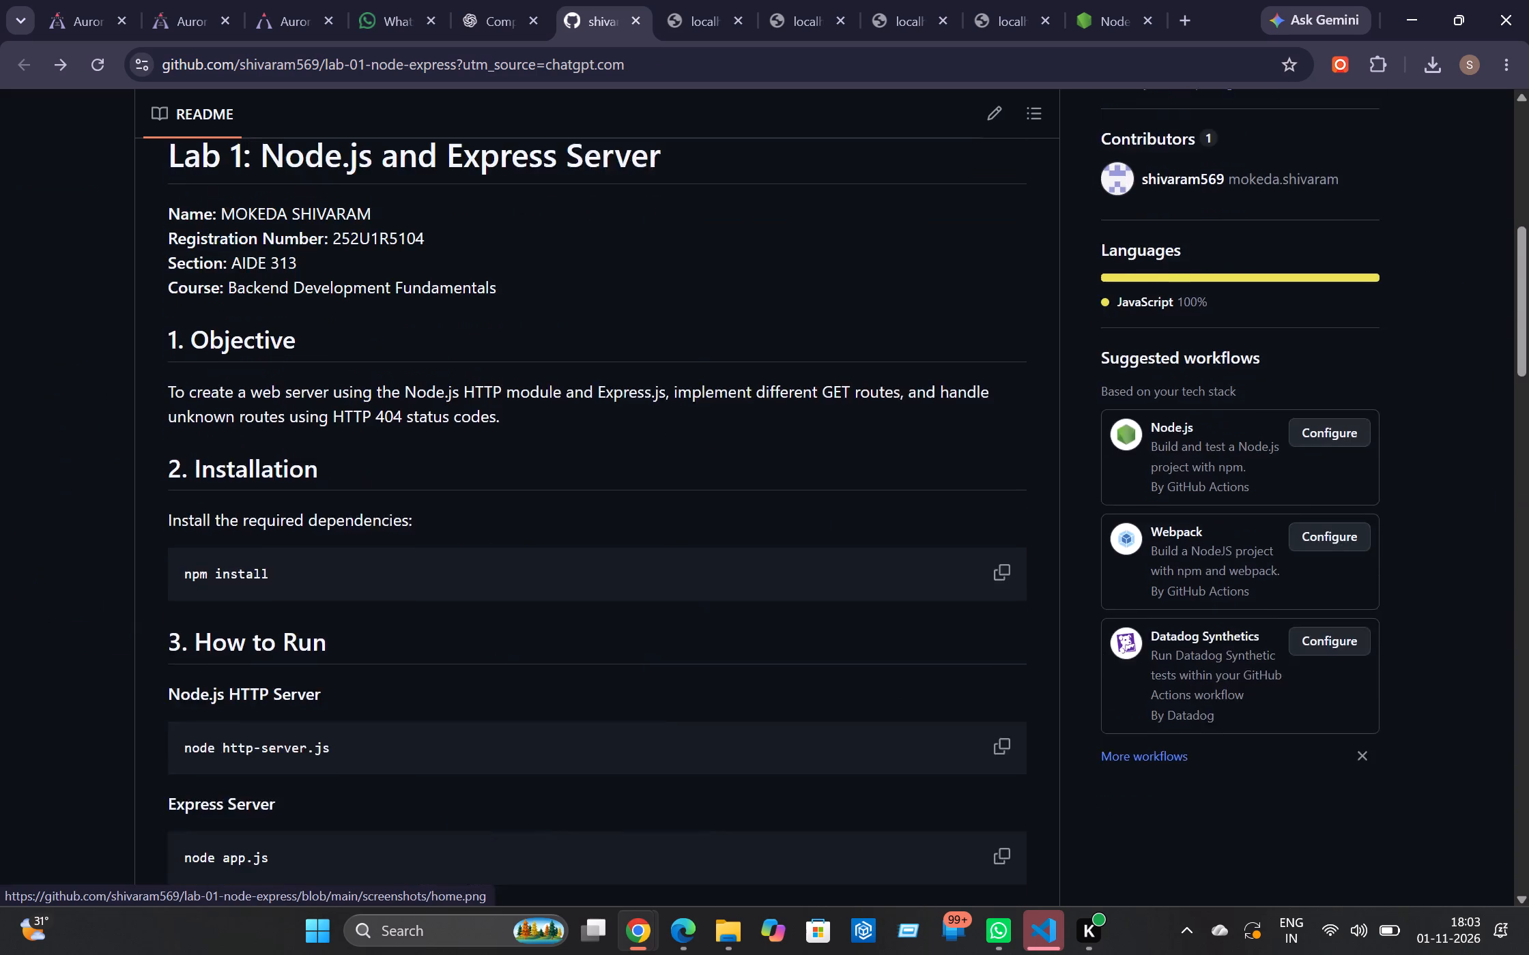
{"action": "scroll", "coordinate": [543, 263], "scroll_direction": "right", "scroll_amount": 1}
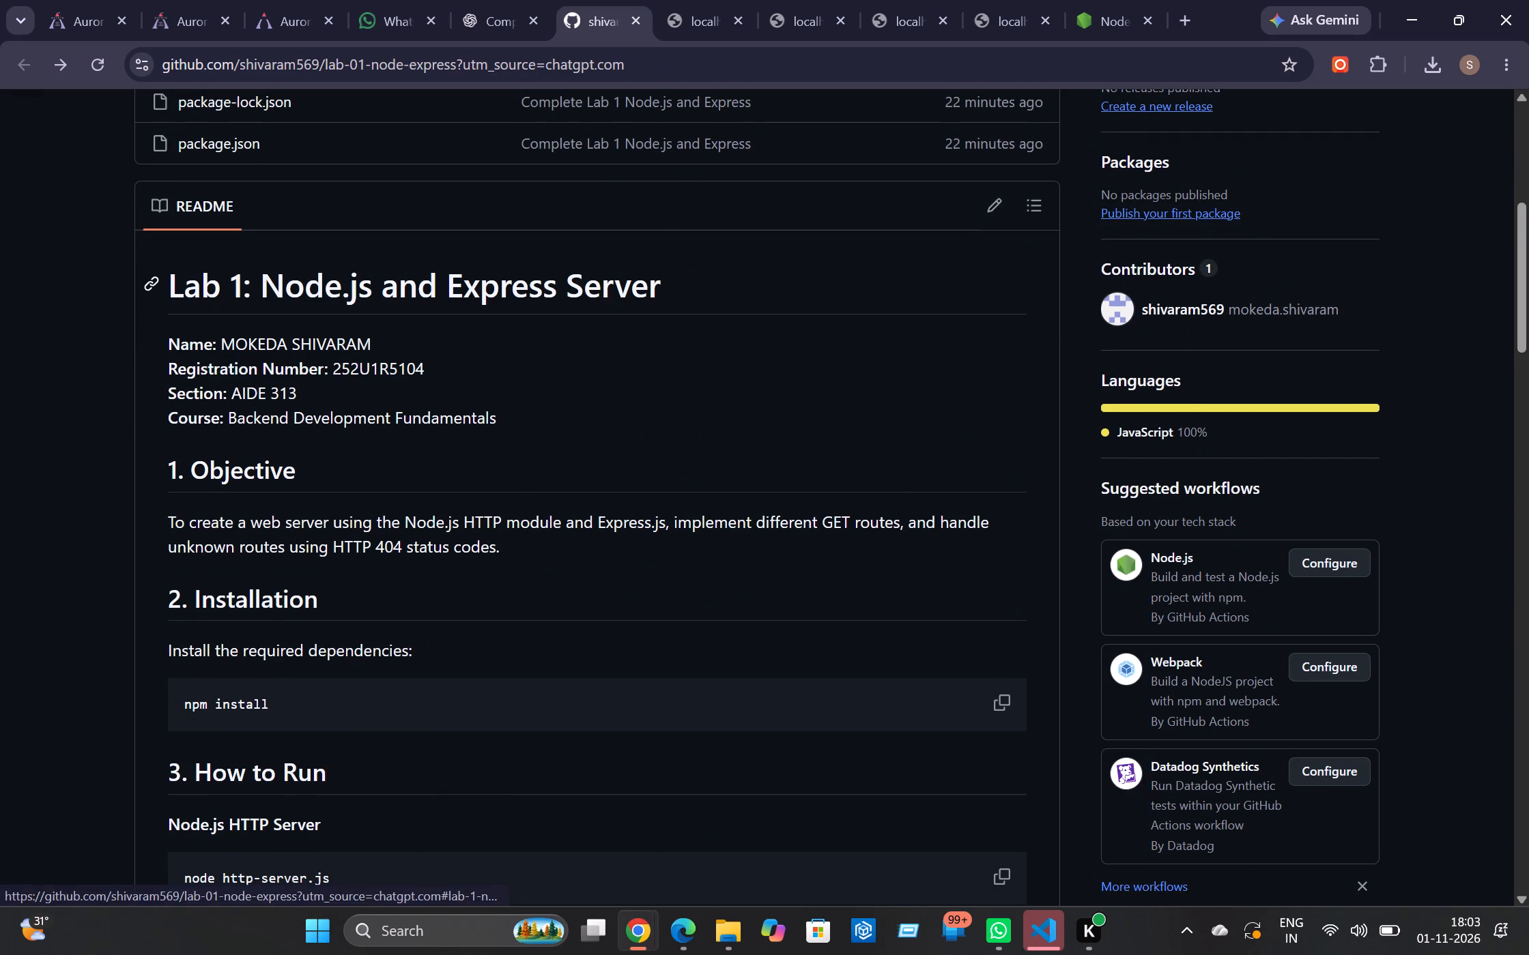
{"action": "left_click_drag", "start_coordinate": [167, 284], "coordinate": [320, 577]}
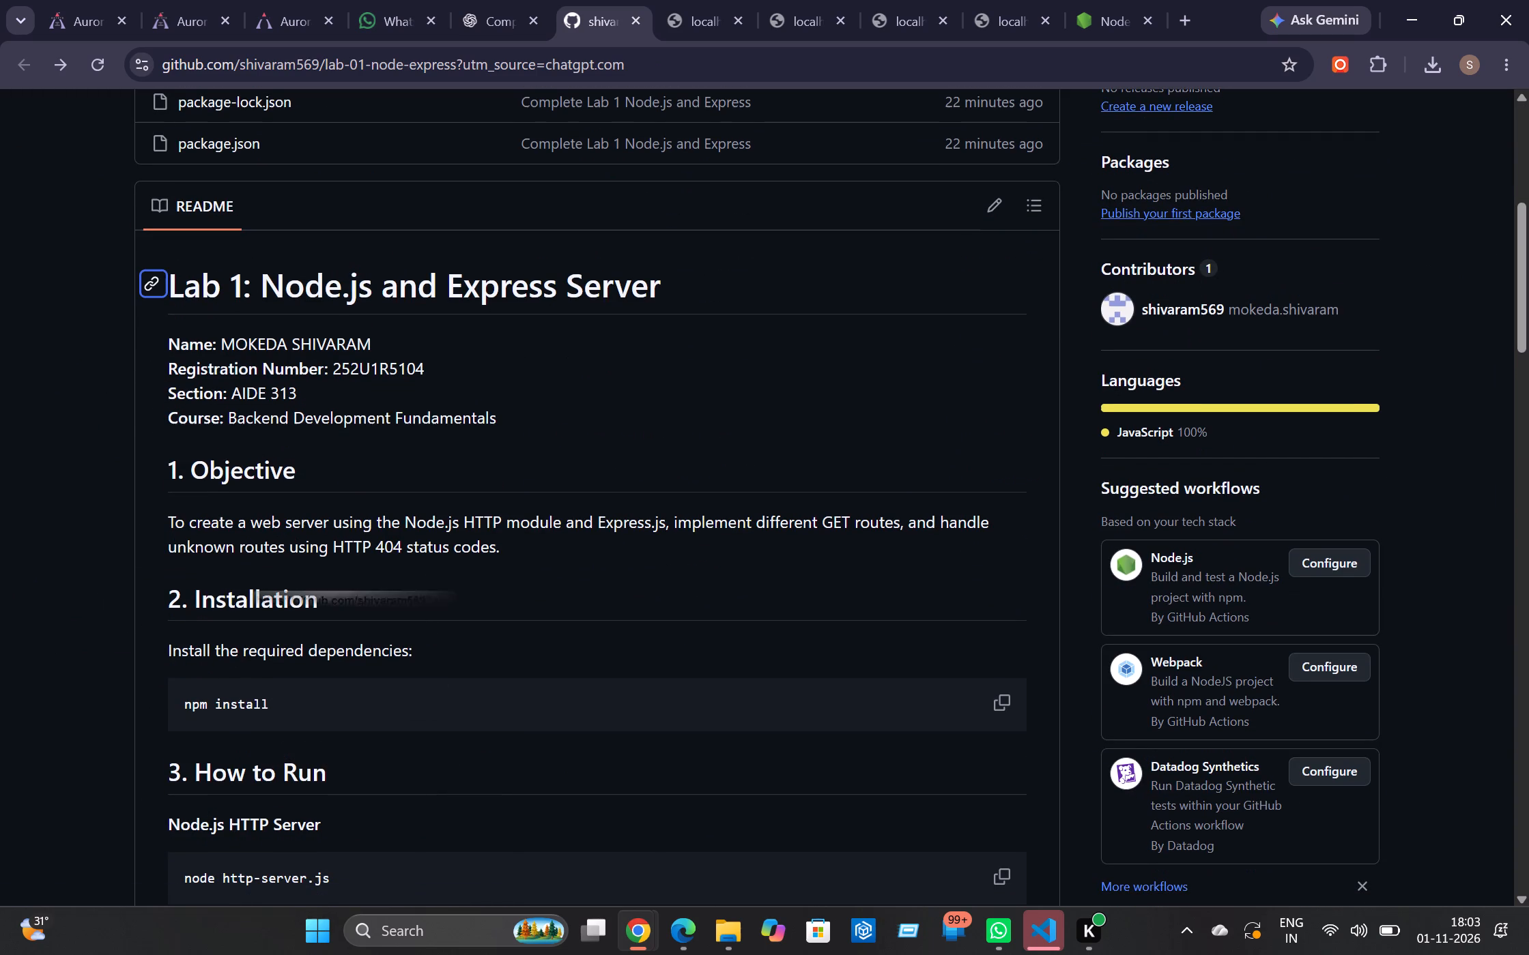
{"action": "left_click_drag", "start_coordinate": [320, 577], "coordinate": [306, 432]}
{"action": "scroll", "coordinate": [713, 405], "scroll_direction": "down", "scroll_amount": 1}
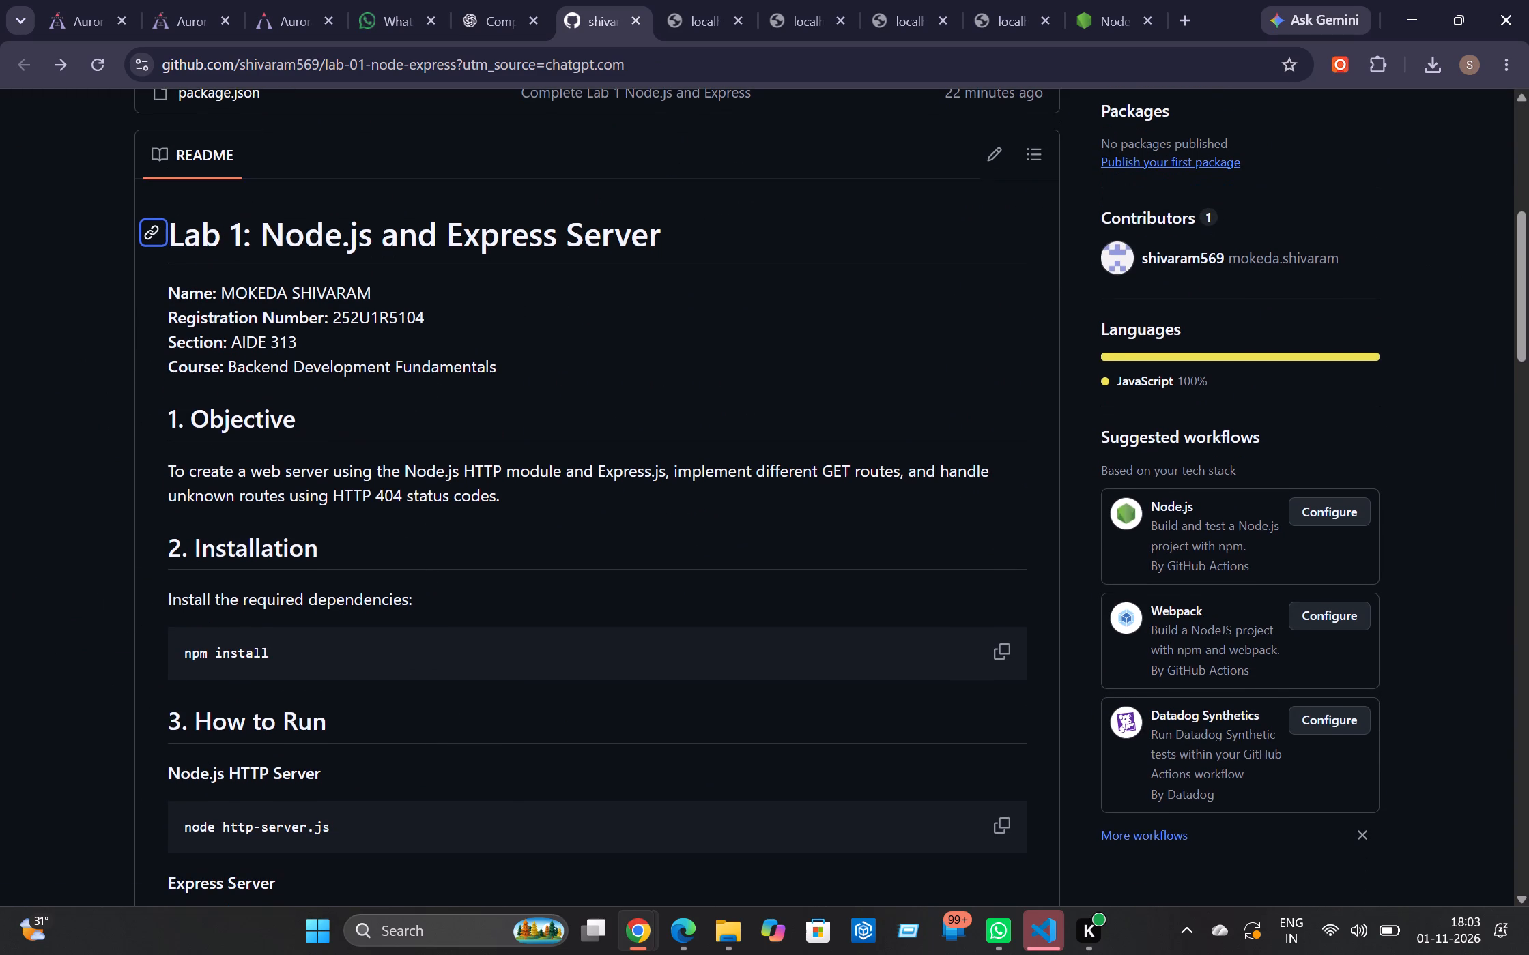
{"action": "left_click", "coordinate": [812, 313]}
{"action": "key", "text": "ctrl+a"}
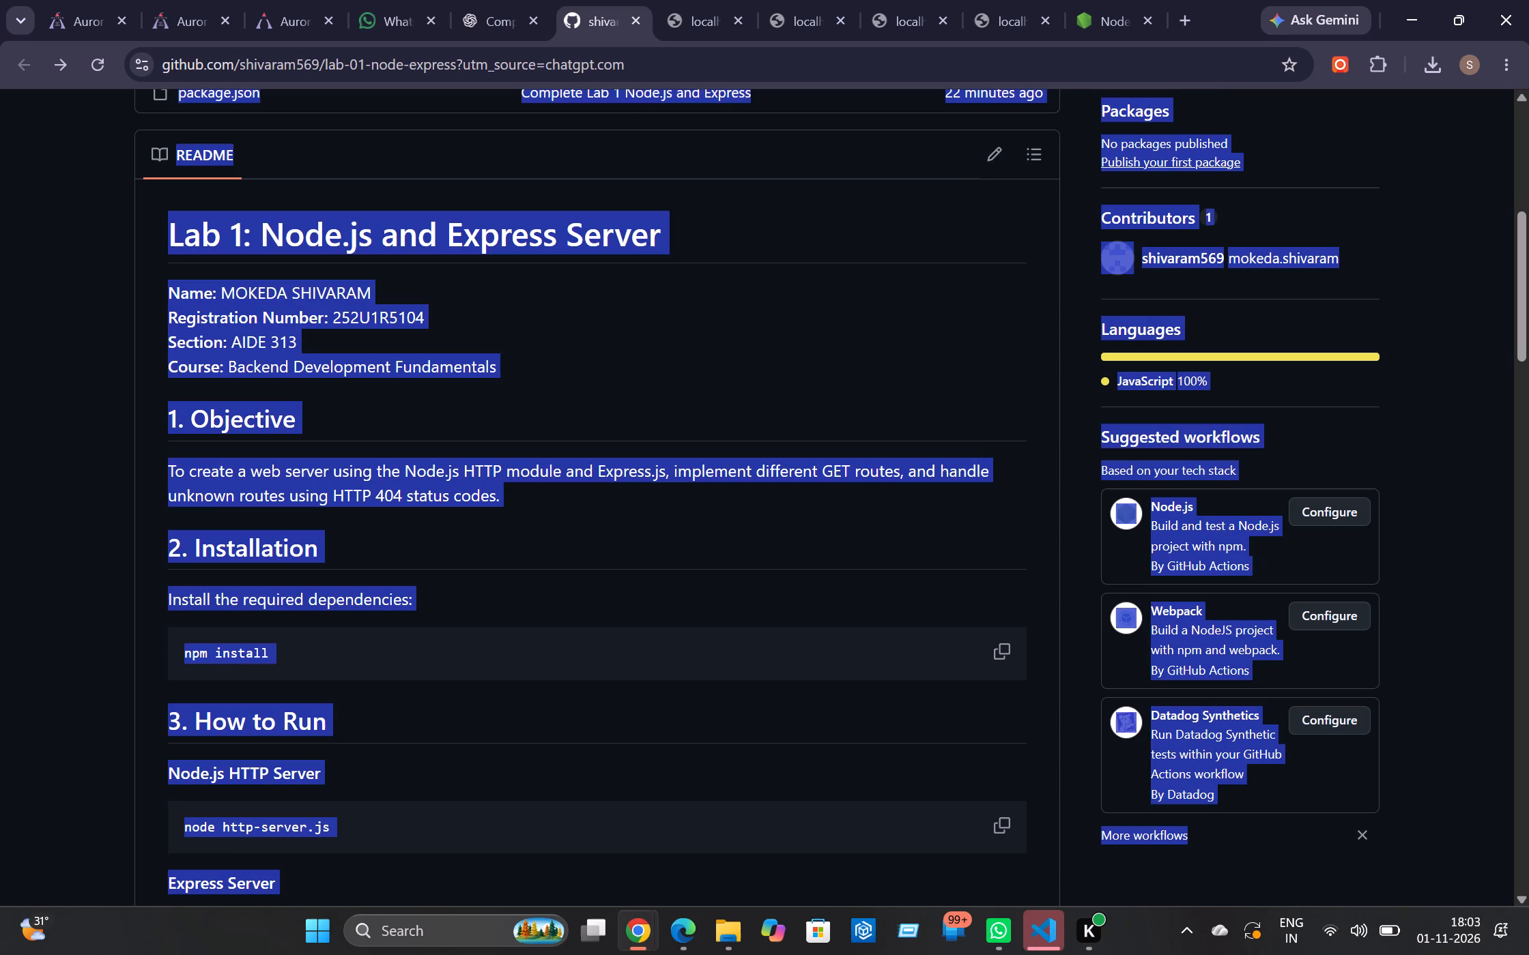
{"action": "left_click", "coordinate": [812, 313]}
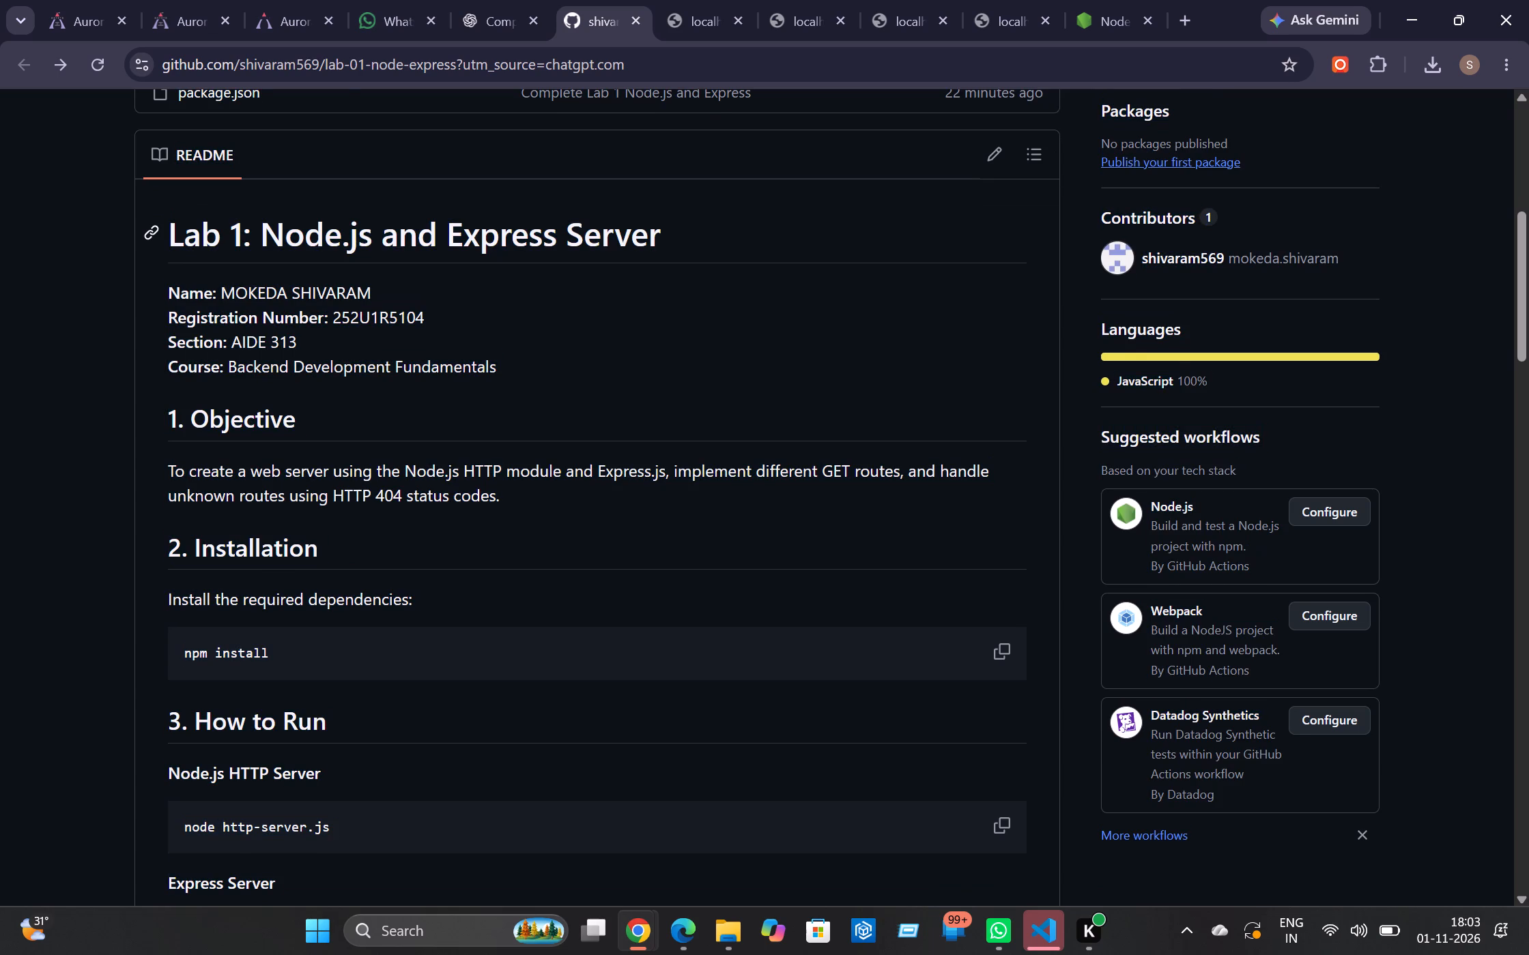
Copy the README content from the "Lab 1: Node.js and Express Server" title through the end of "8. Conclusion".
{"action": "left_click_drag", "start_coordinate": [169, 226], "coordinate": [446, 954]}
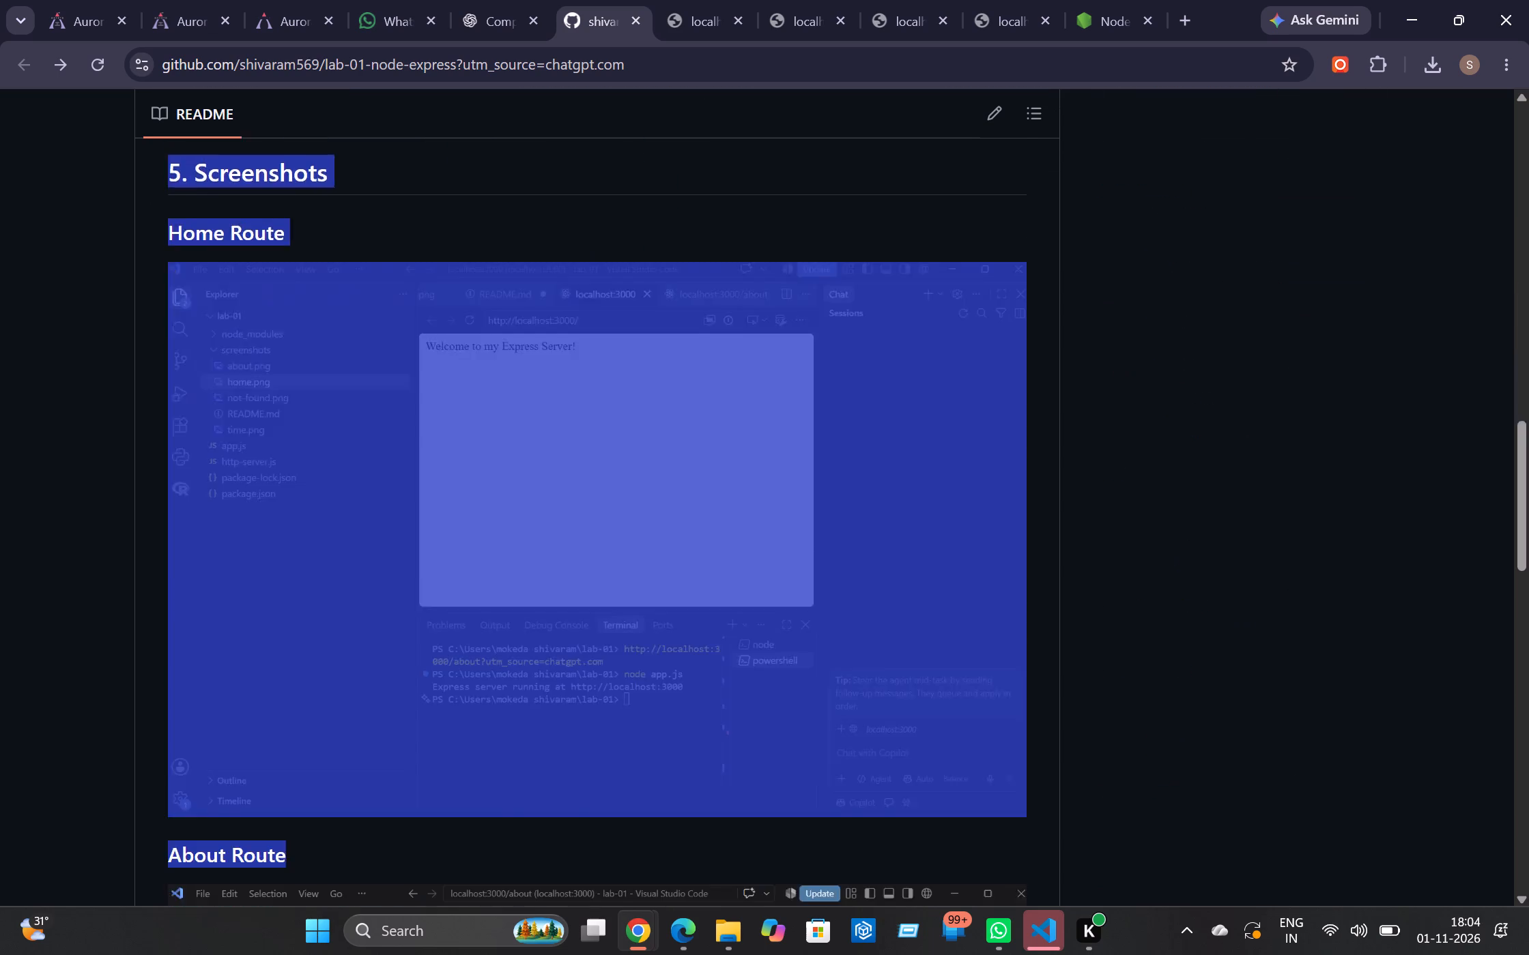
{"action": "left_click_drag", "start_coordinate": [446, 954], "coordinate": [892, 808]}
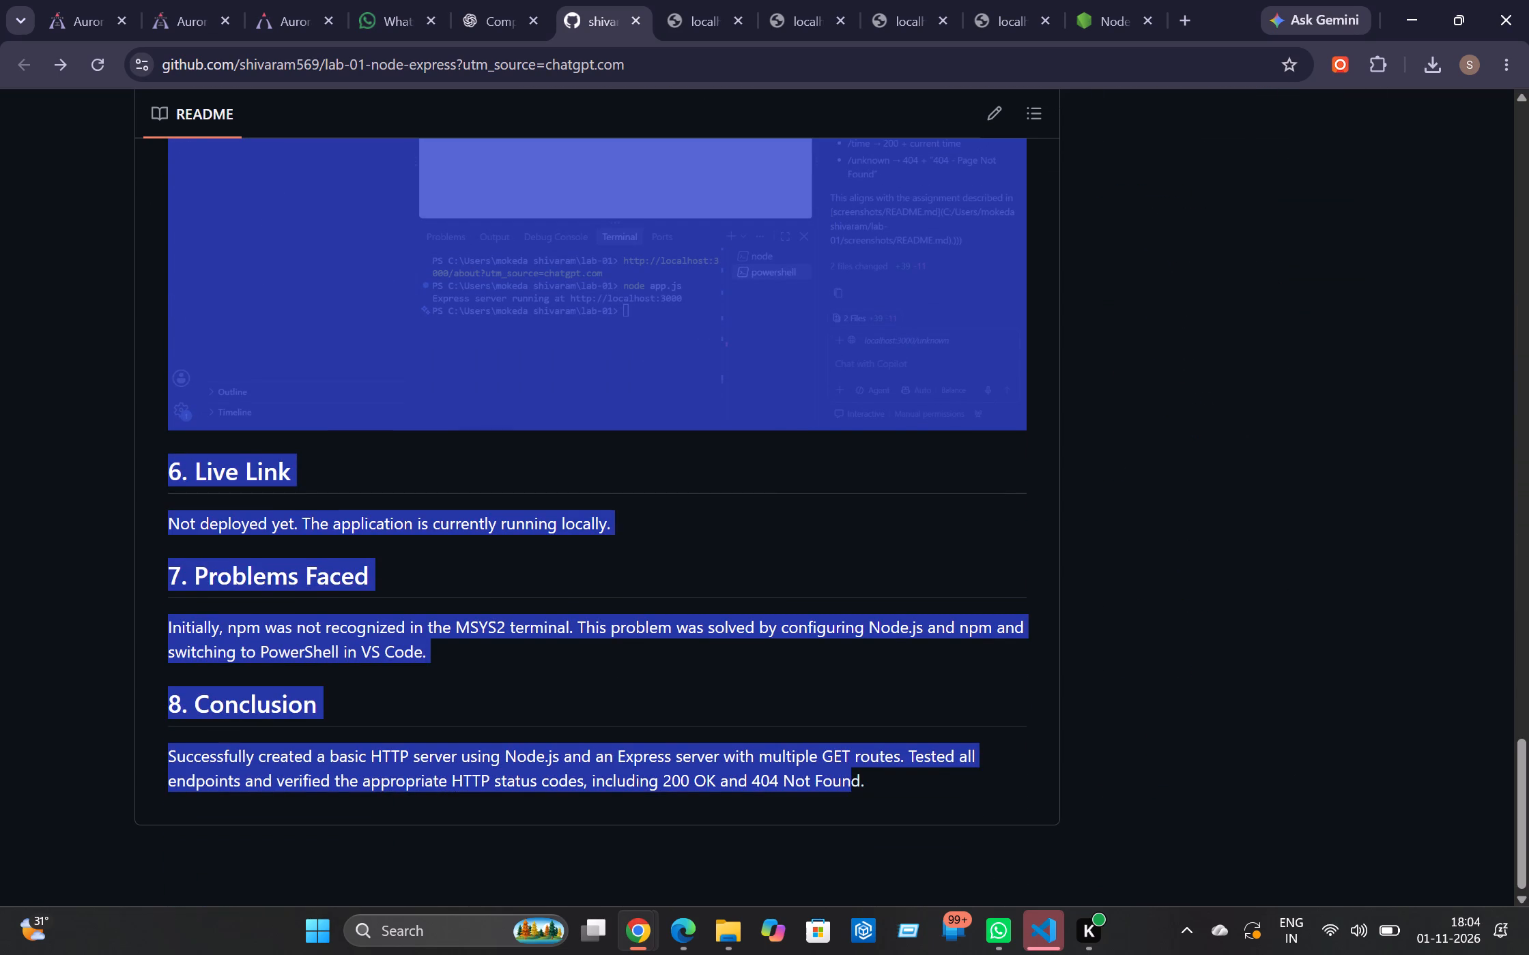
{"action": "left_click_drag", "start_coordinate": [892, 808], "coordinate": [894, 808]}
{"action": "key", "text": "ctrl+c"}
{"action": "key", "text": "ctrl+c"}
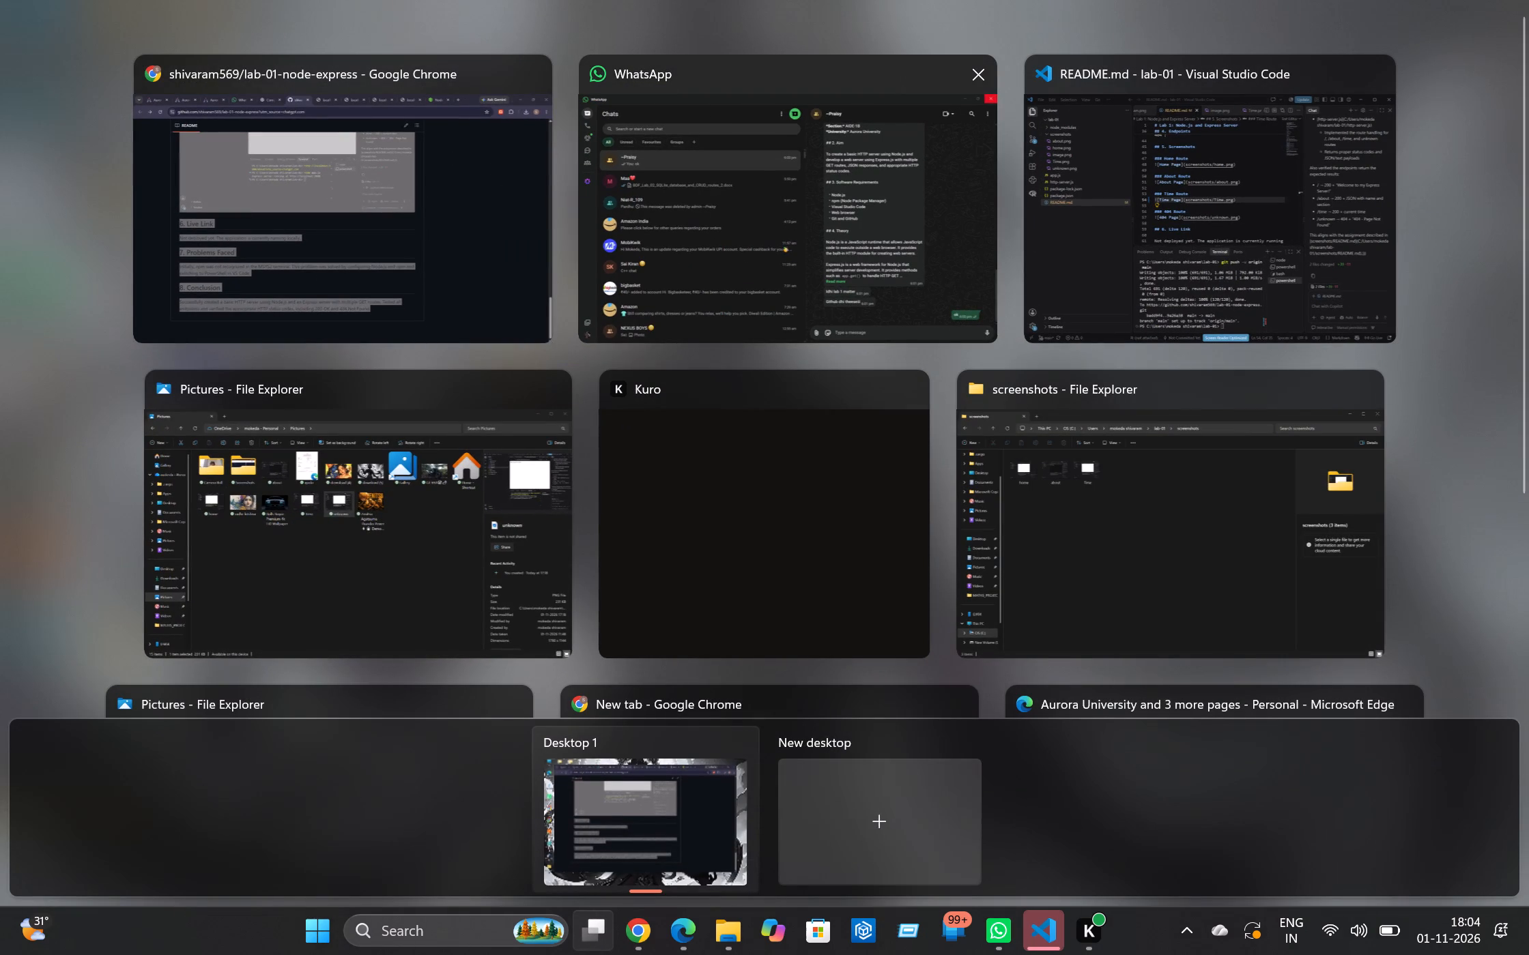
Switch to Chrome and open the Lab Report 1 assessment details for Backend Development Fundamentals on the Aurora site.
{"action": "left_click", "coordinate": [411, 270]}
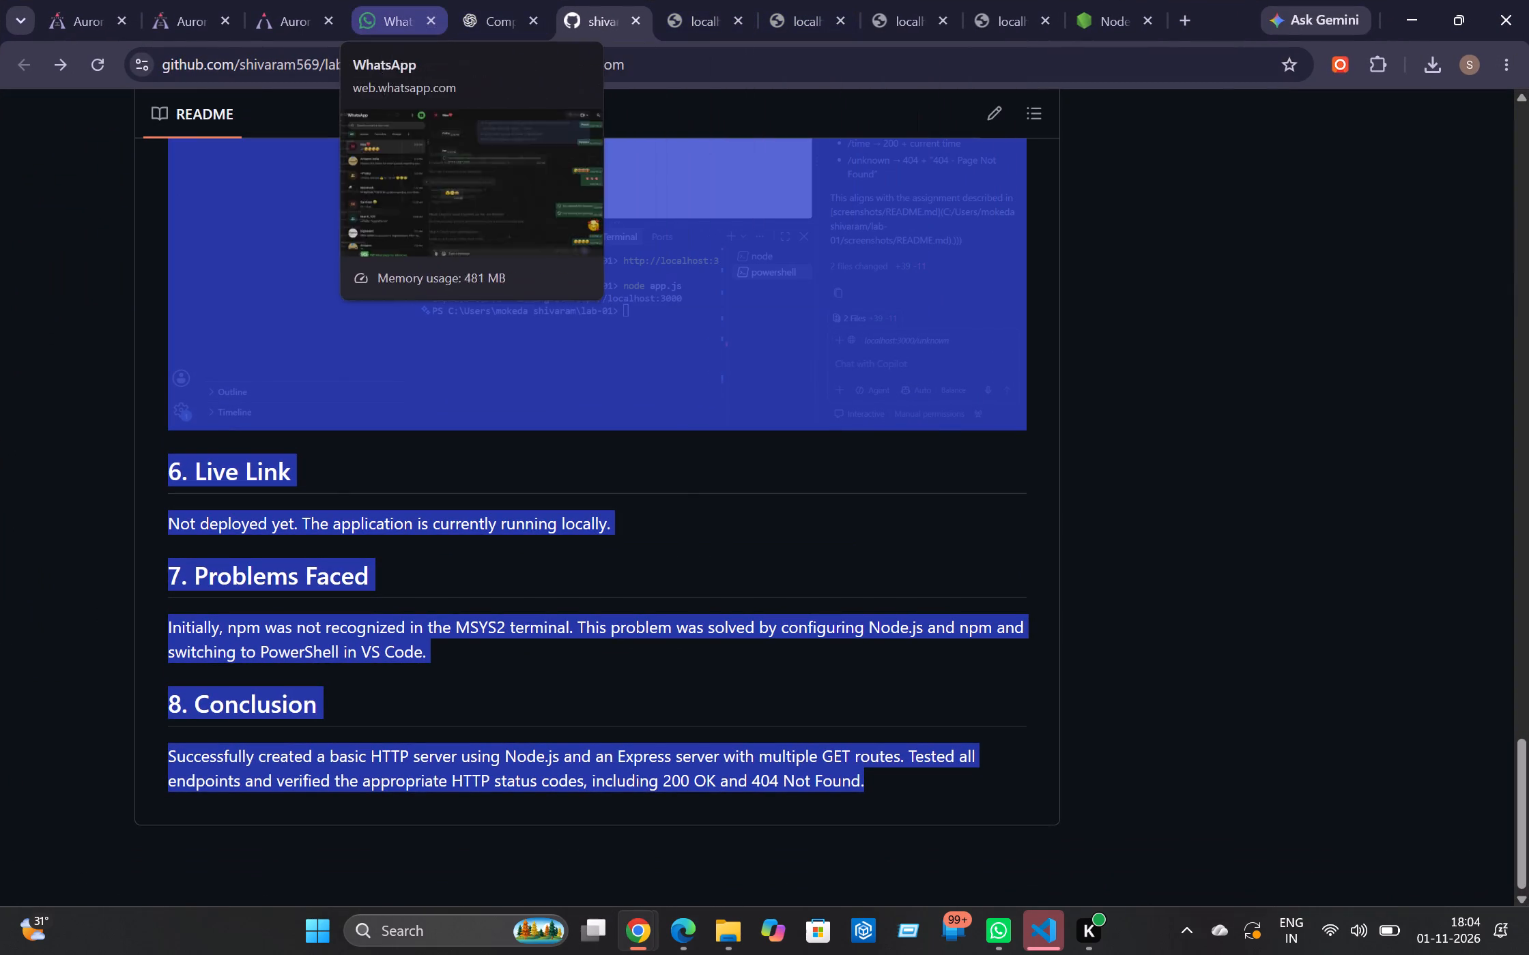
{"action": "left_click", "coordinate": [296, 24]}
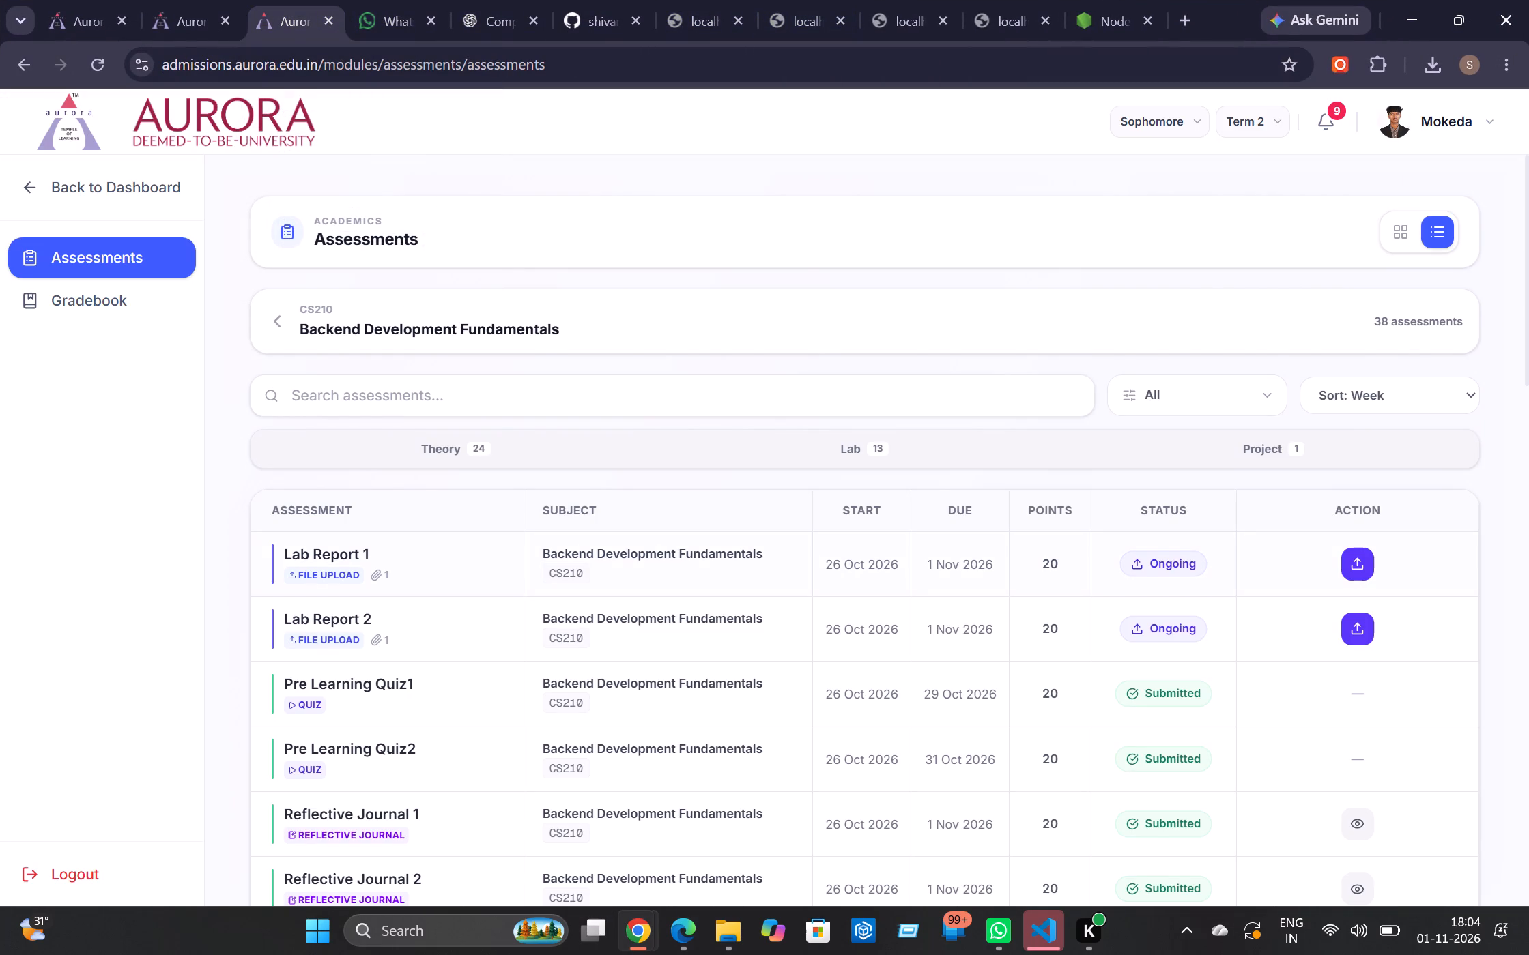
{"action": "left_click", "coordinate": [1207, 558]}
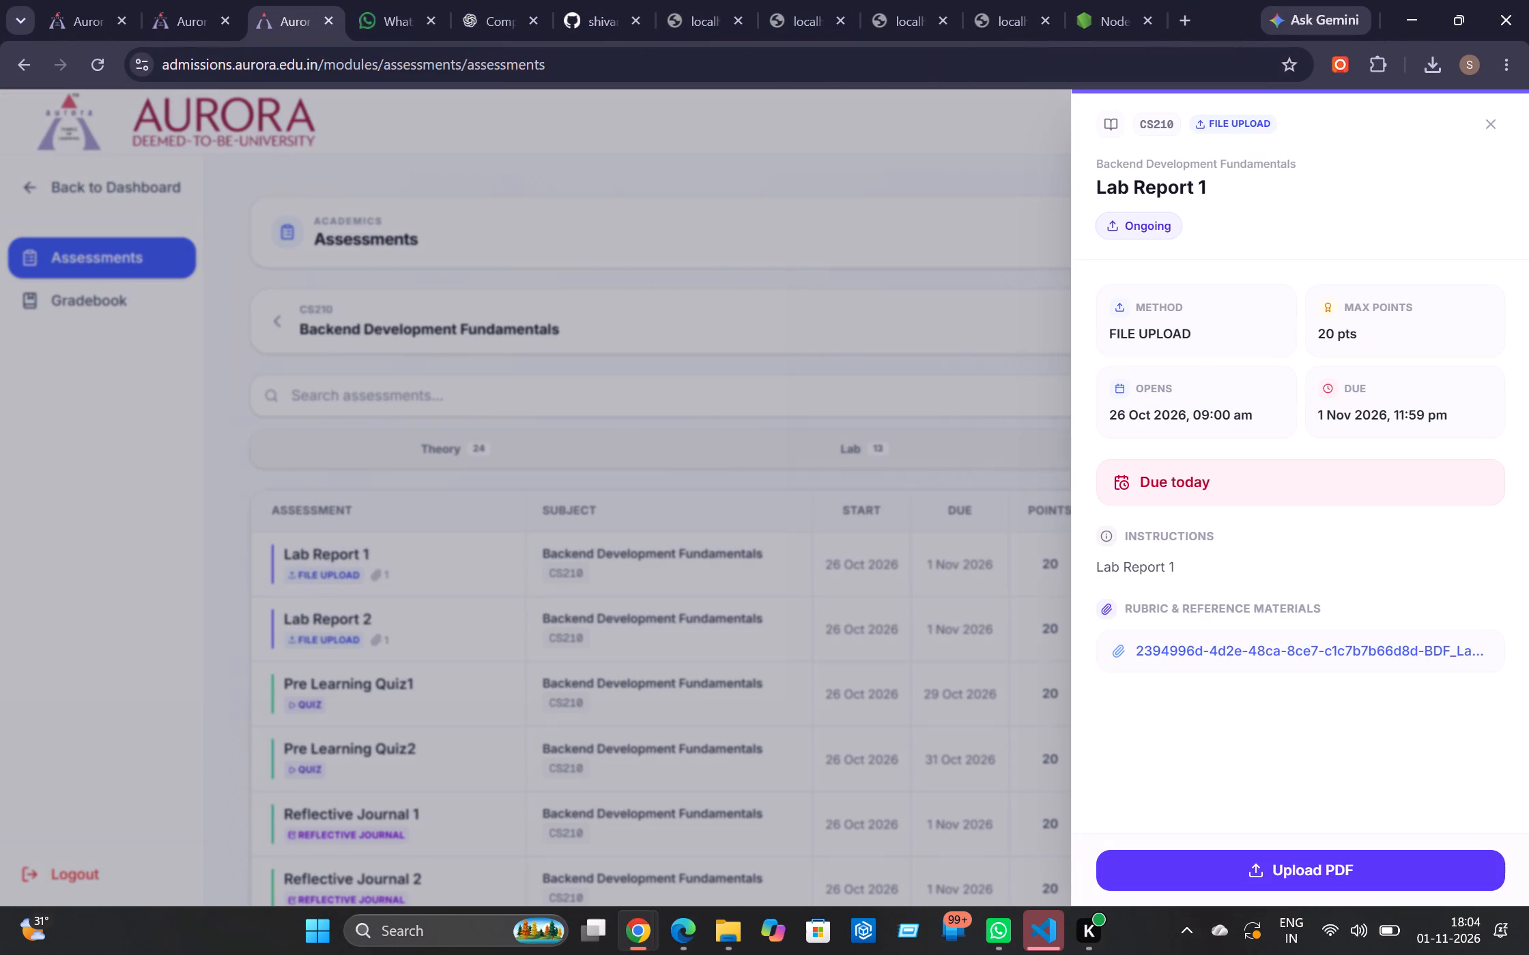
Show the browser's recent download history.
{"action": "left_click", "coordinate": [1421, 75]}
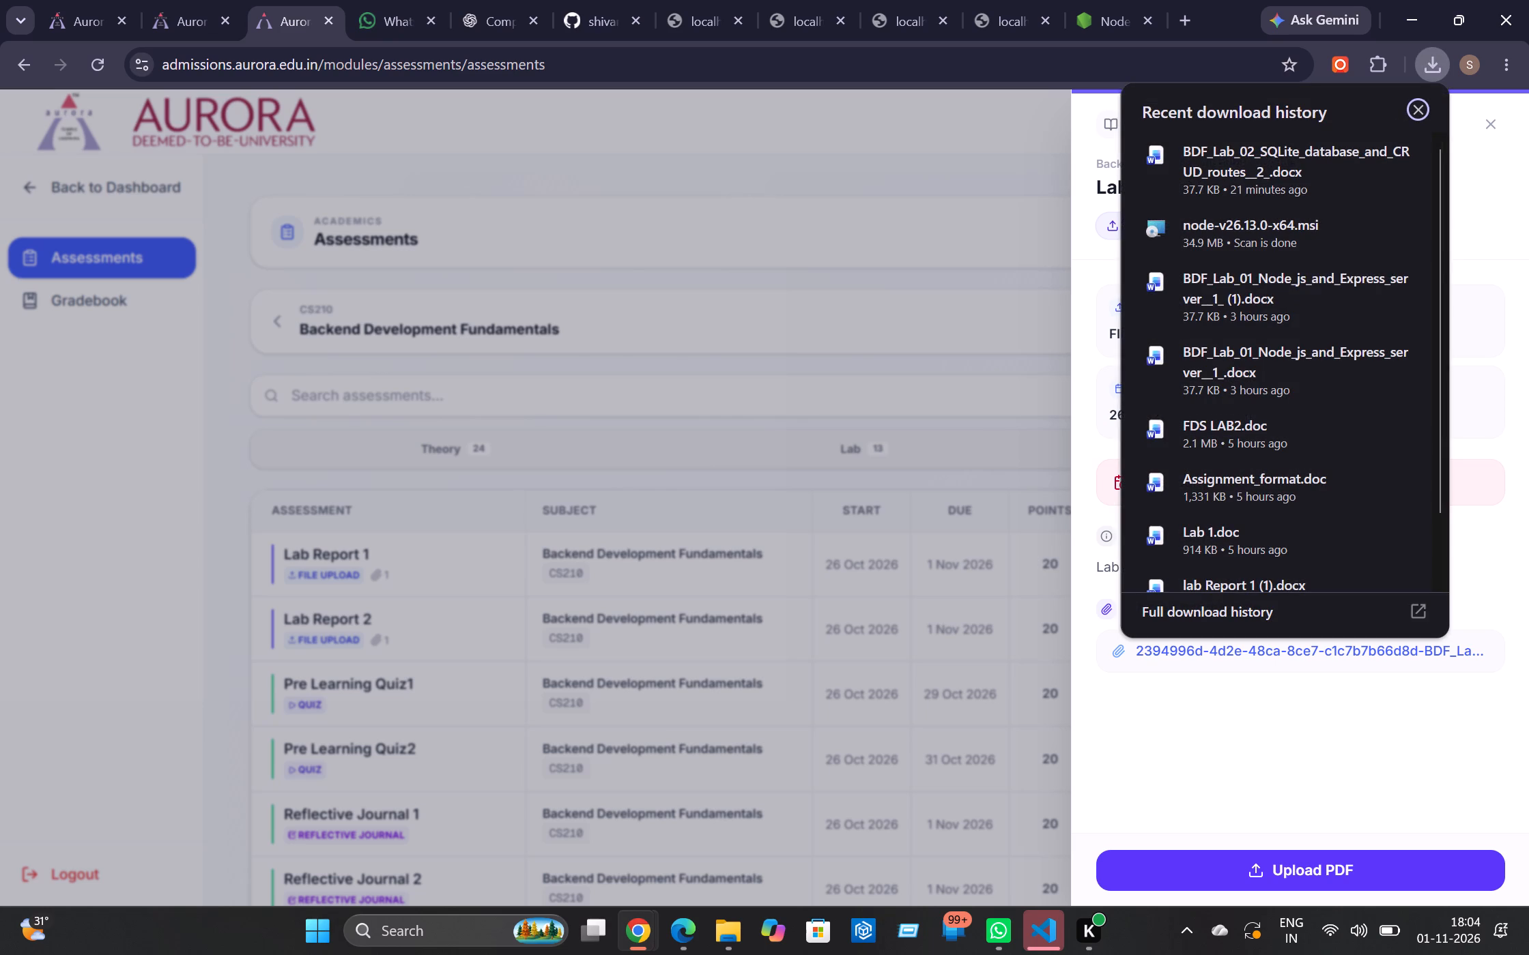
Open the downloaded BDF_Lab_01_Node_js_and_Express_server__1_ (1).docx in Word and maximize its window.
{"action": "double_click", "coordinate": [1289, 295]}
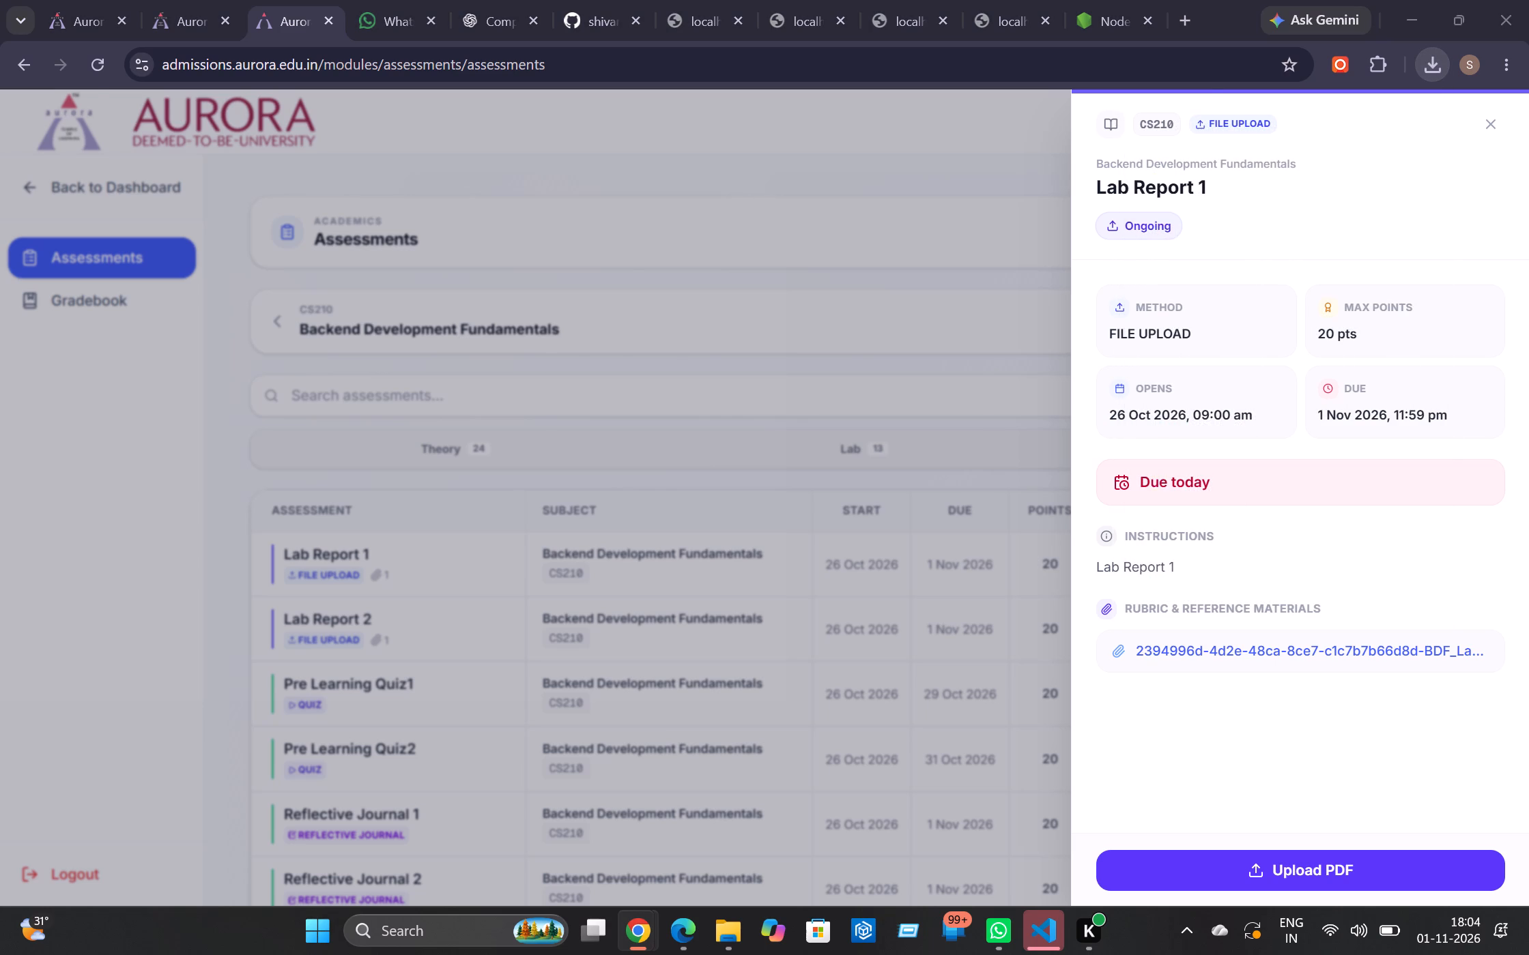
{"action": "left_click", "coordinate": [1111, 377]}
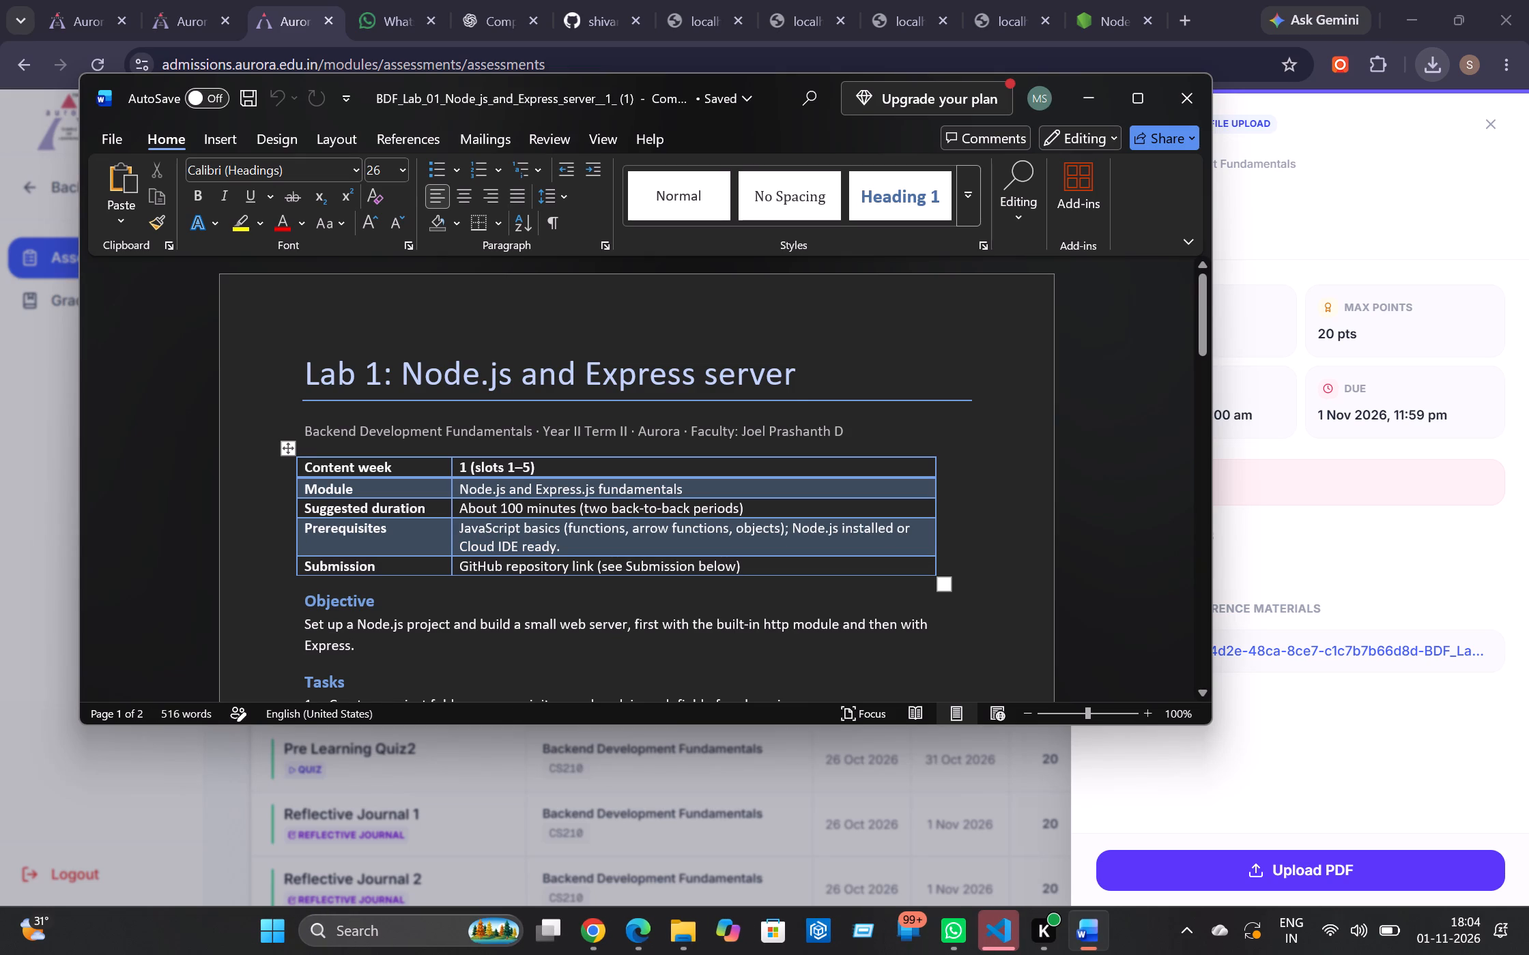
{"action": "left_click", "coordinate": [1132, 113]}
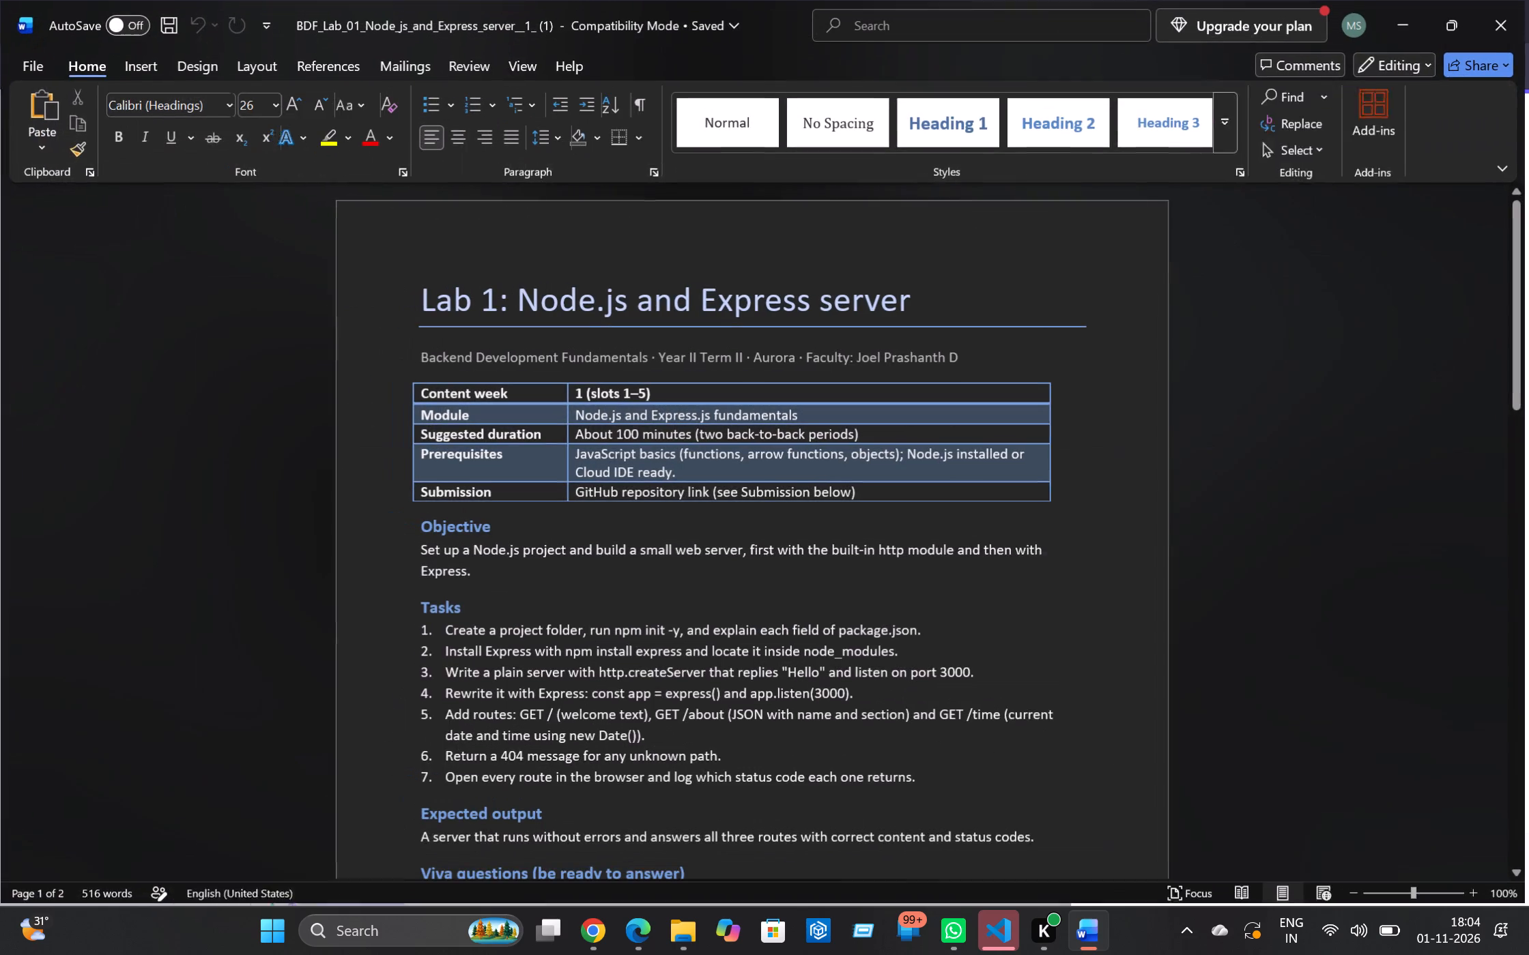
Delete all document content below the "Lab 1: Node.js and Express server" title, from the course line through the last page.
{"action": "scroll", "coordinate": [810, 600], "scroll_direction": "down", "scroll_amount": 7}
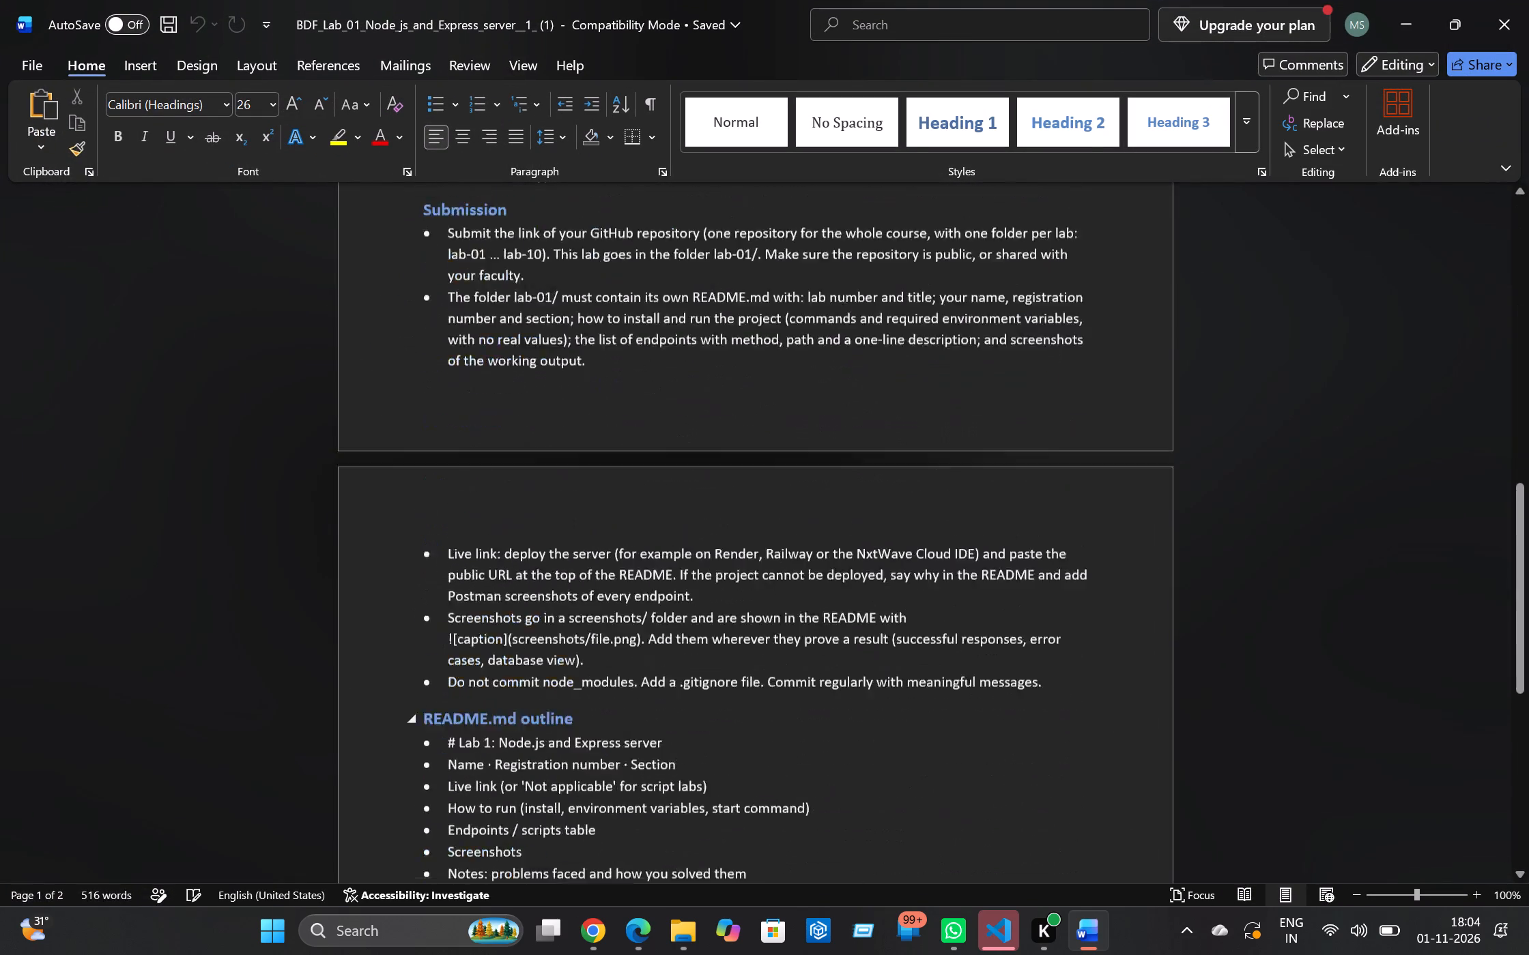
{"action": "scroll", "coordinate": [810, 600], "scroll_direction": "down", "scroll_amount": 5}
{"action": "scroll", "coordinate": [810, 600], "scroll_direction": "up", "scroll_amount": 6}
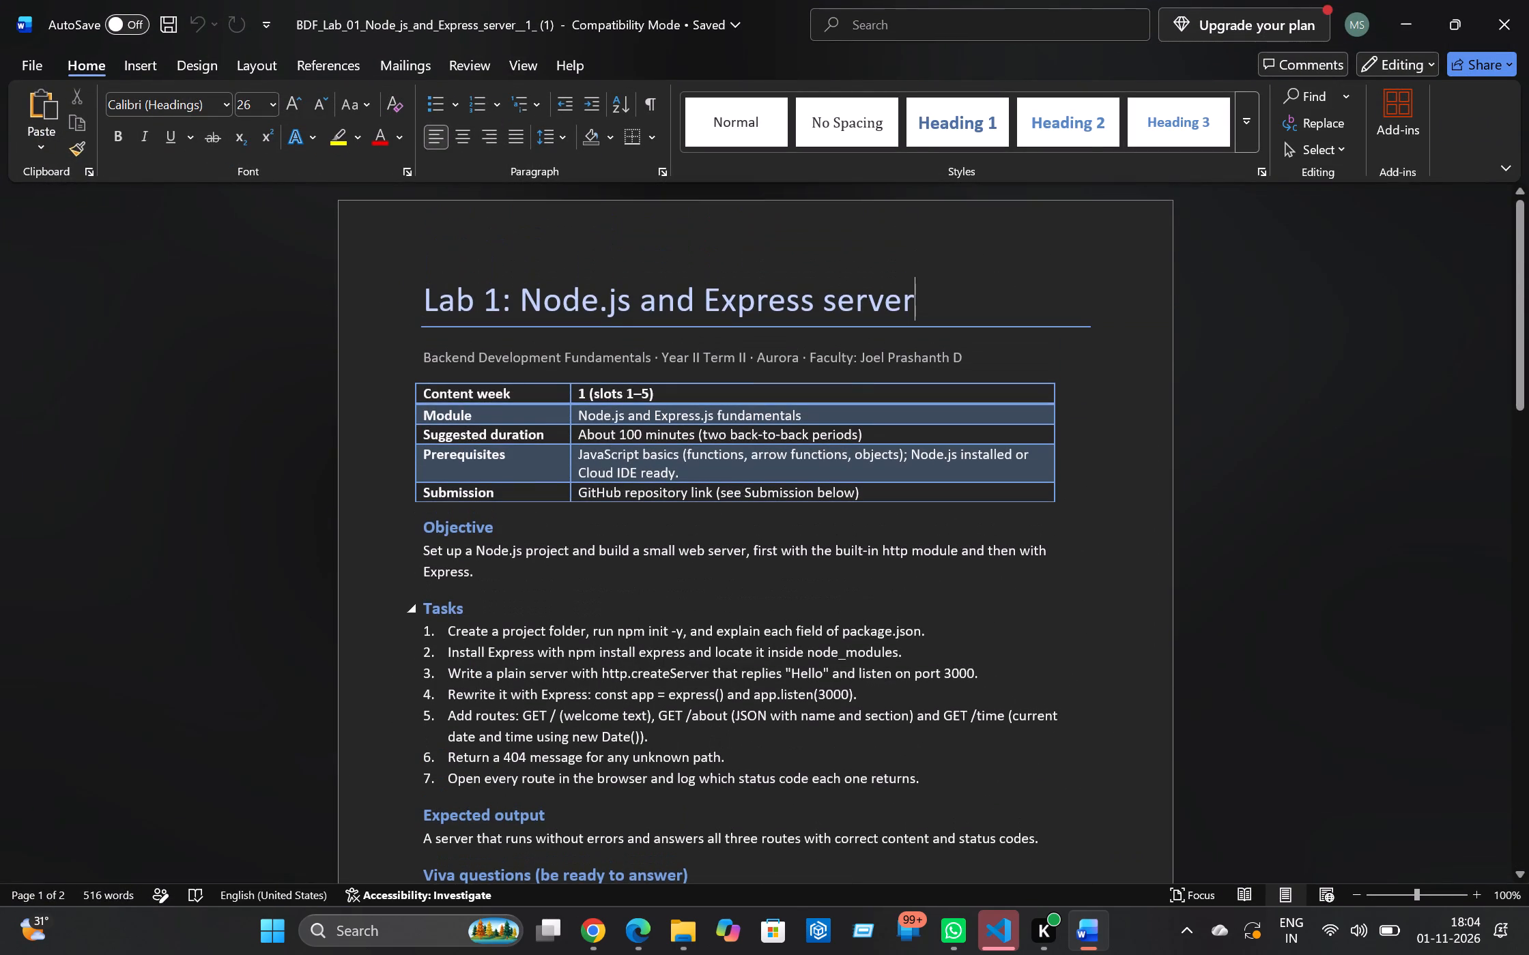
{"action": "left_click", "coordinate": [724, 617]}
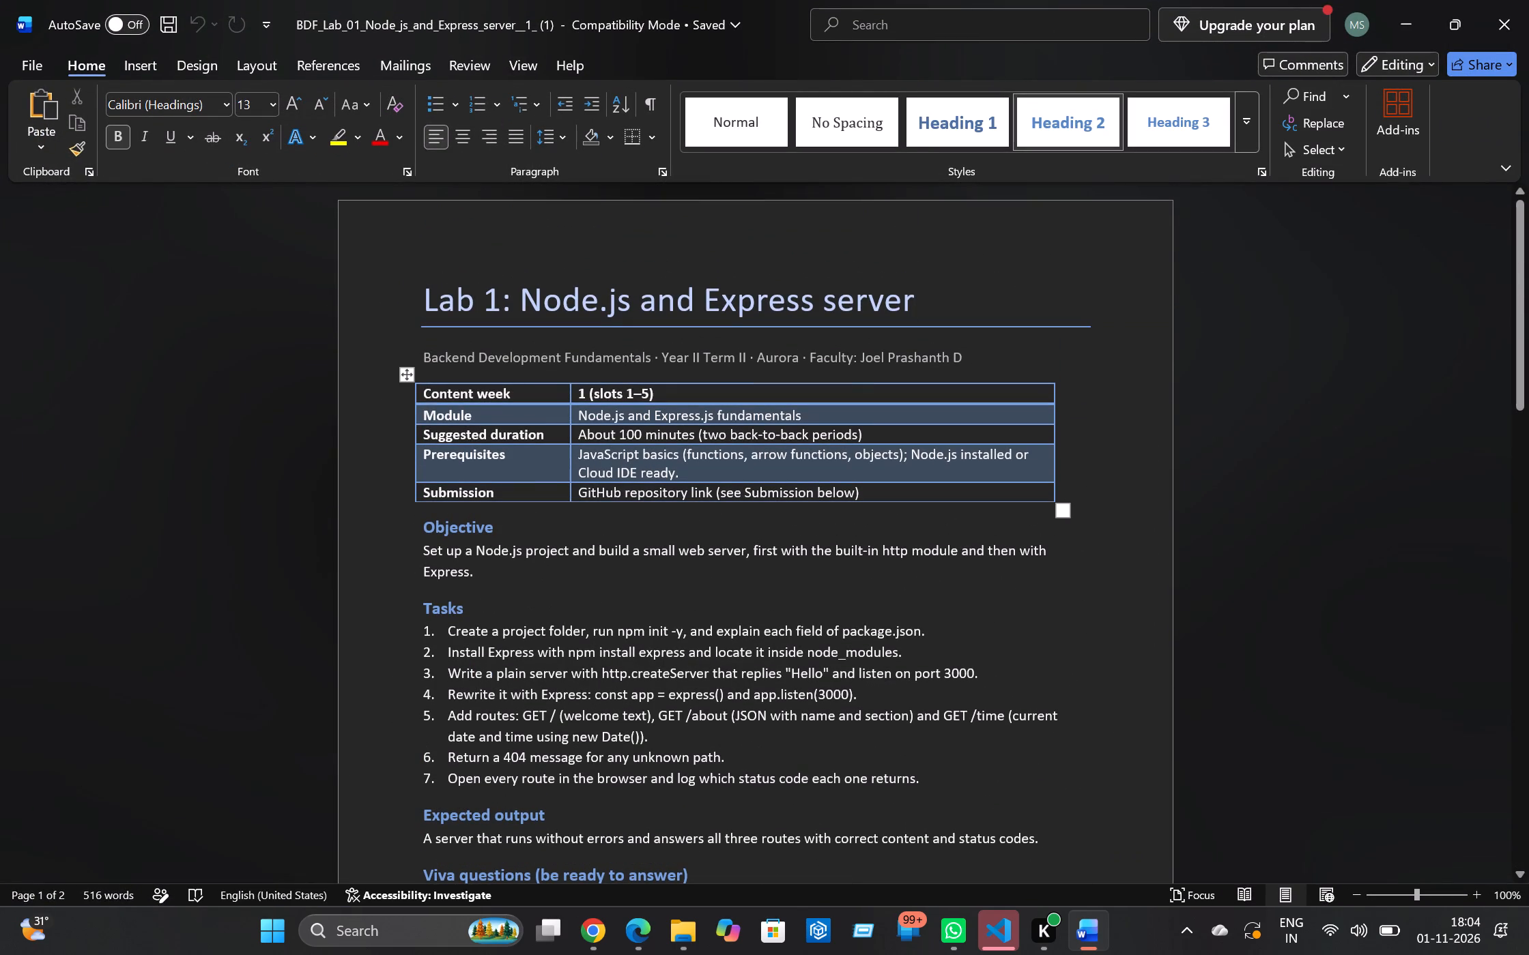
{"action": "left_click", "coordinate": [431, 359]}
{"action": "left_click_drag", "start_coordinate": [425, 356], "coordinate": [556, 954]}
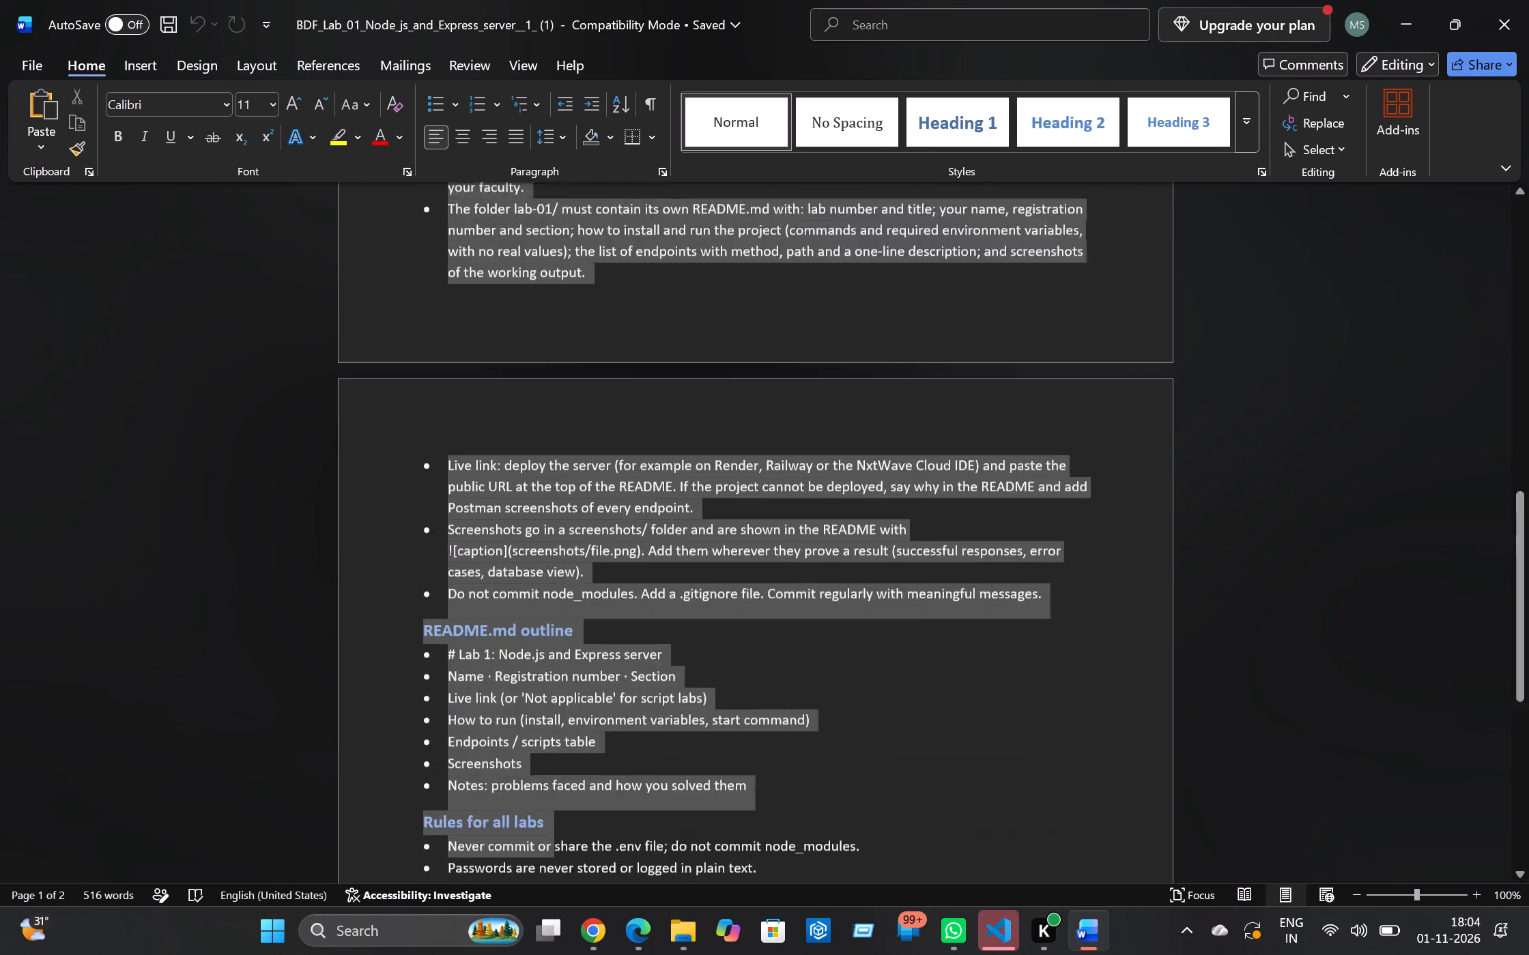
{"action": "left_click_drag", "start_coordinate": [556, 954], "coordinate": [890, 538]}
{"action": "key", "text": "BackSpace"}
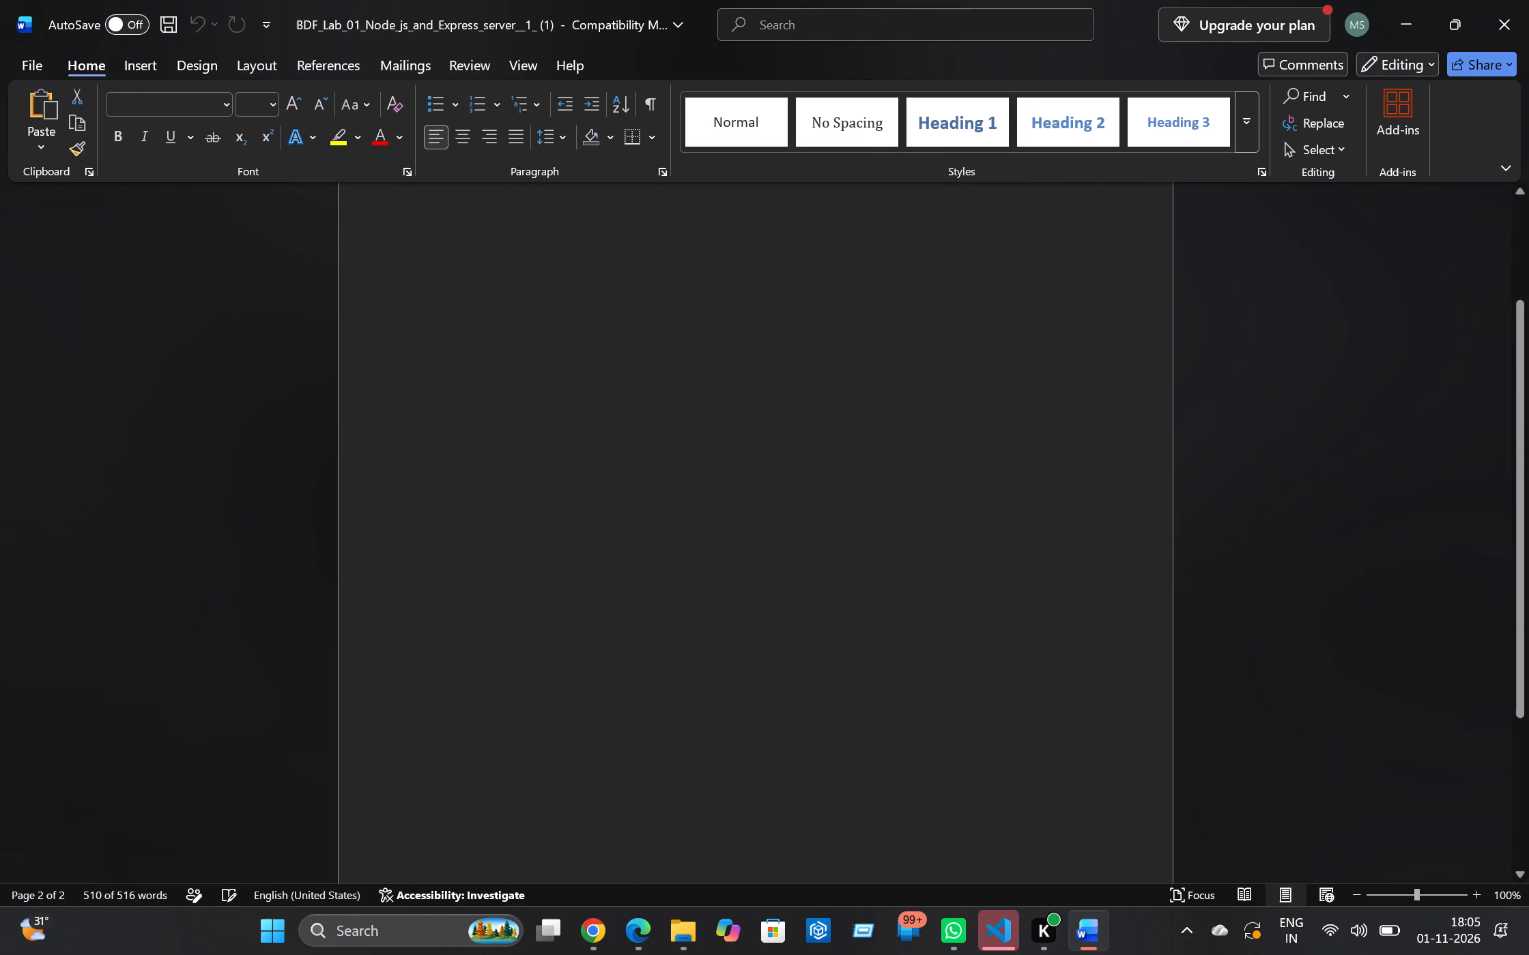
Paste the copied README content on a new line below the "Lab 1: Node.js and Express server" title.
{"action": "left_click", "coordinate": [553, 368]}
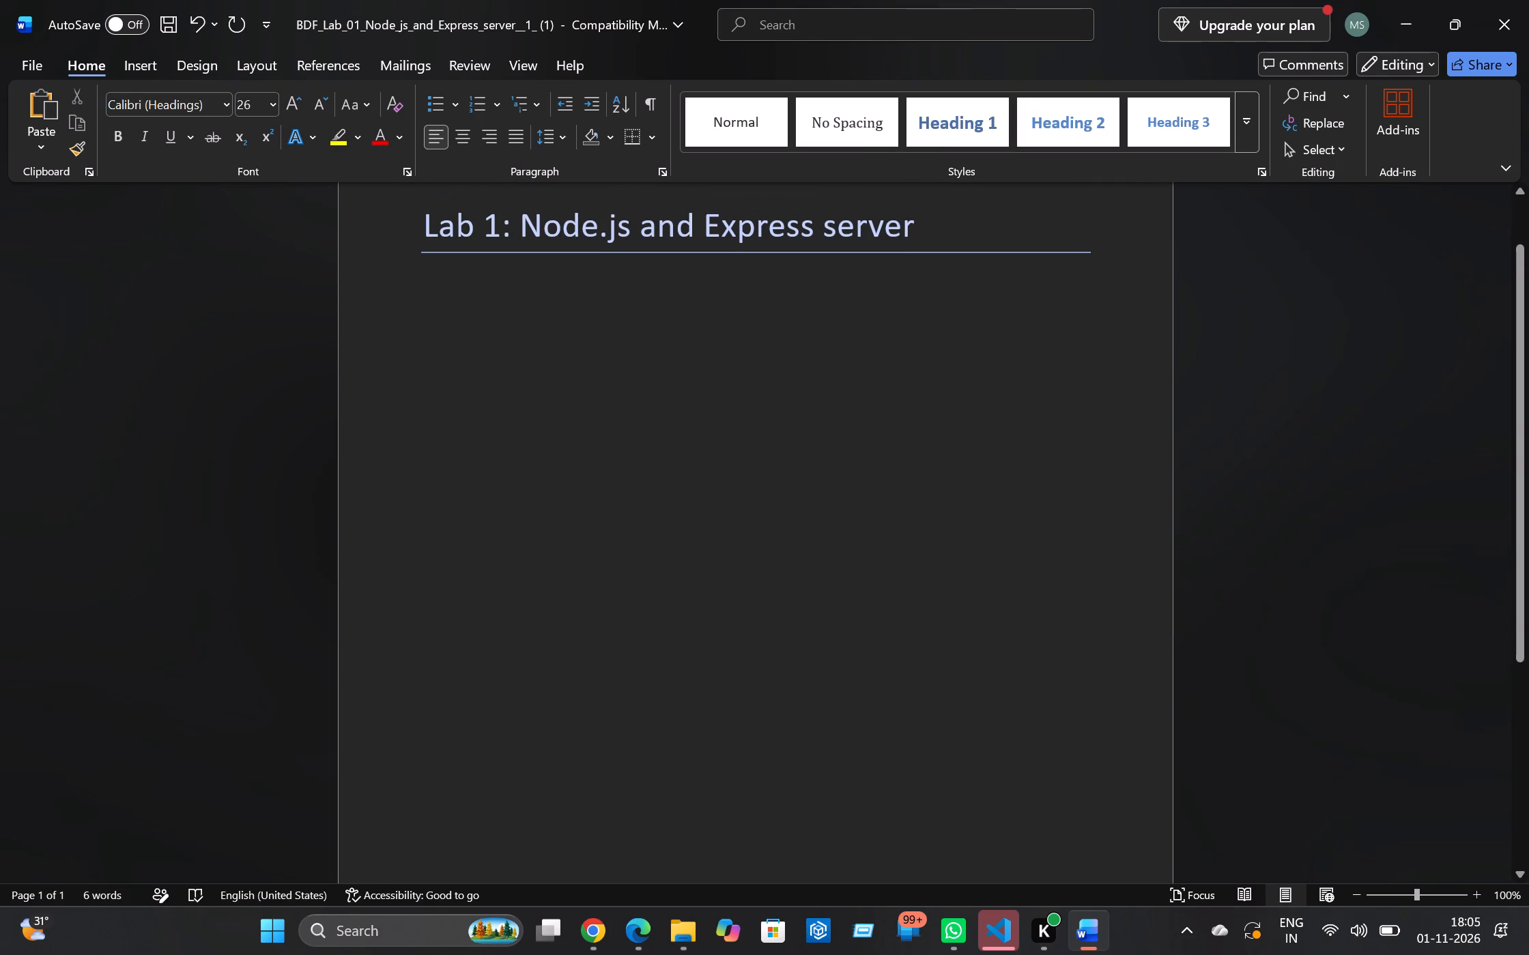
{"action": "left_click", "coordinate": [442, 336]}
{"action": "left_click", "coordinate": [949, 233]}
{"action": "key", "text": "Return"}
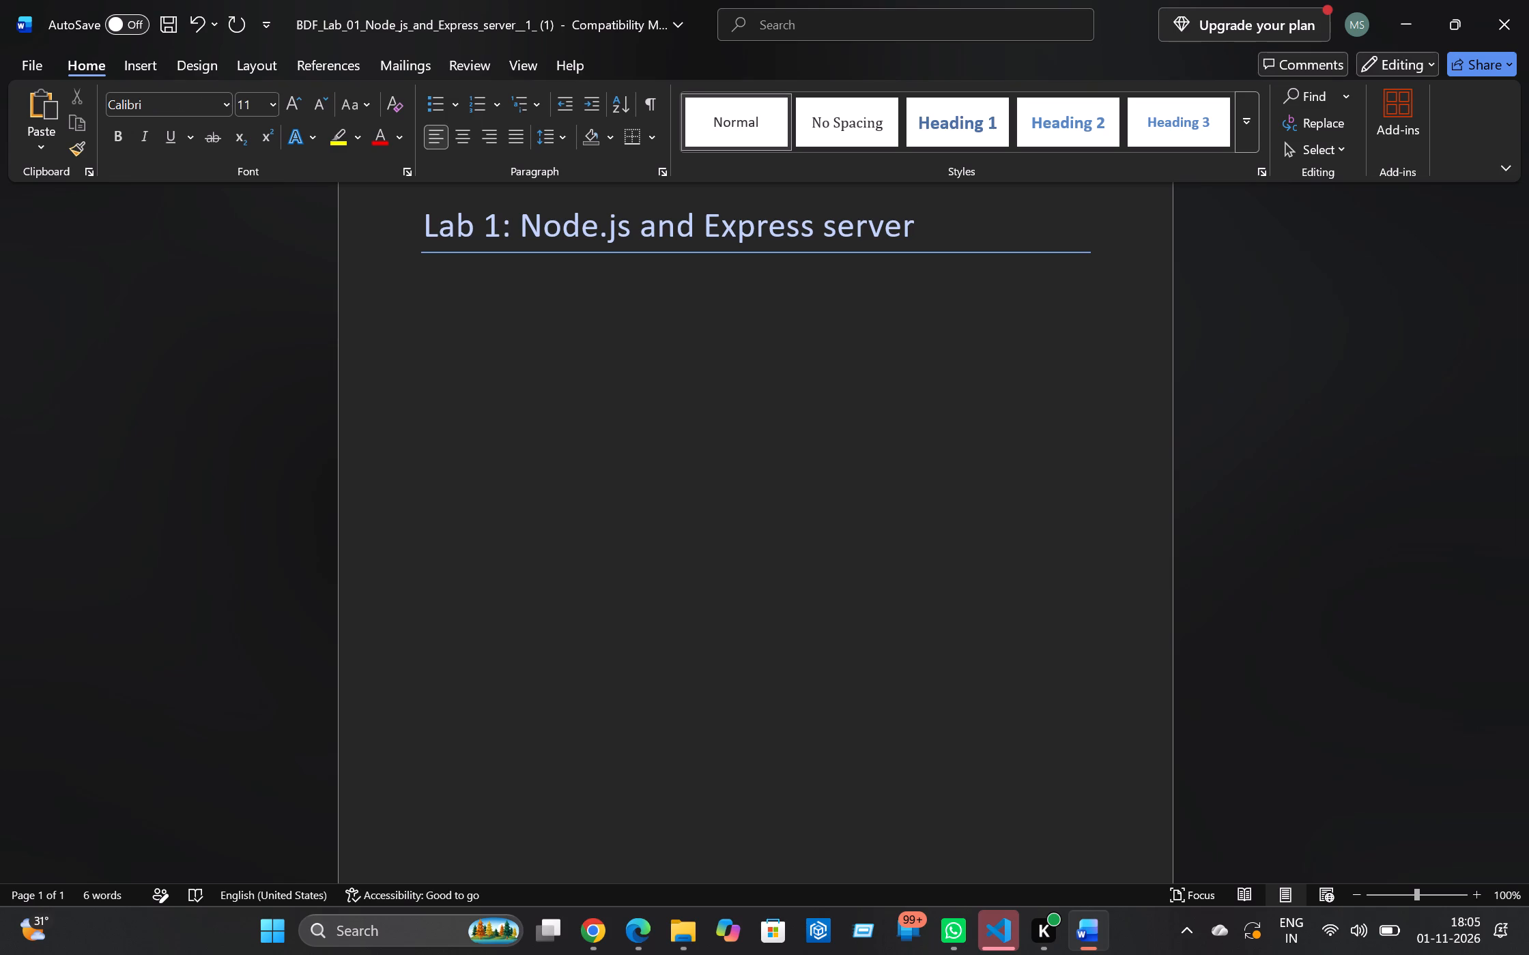
{"action": "key", "text": "ctrl+v"}
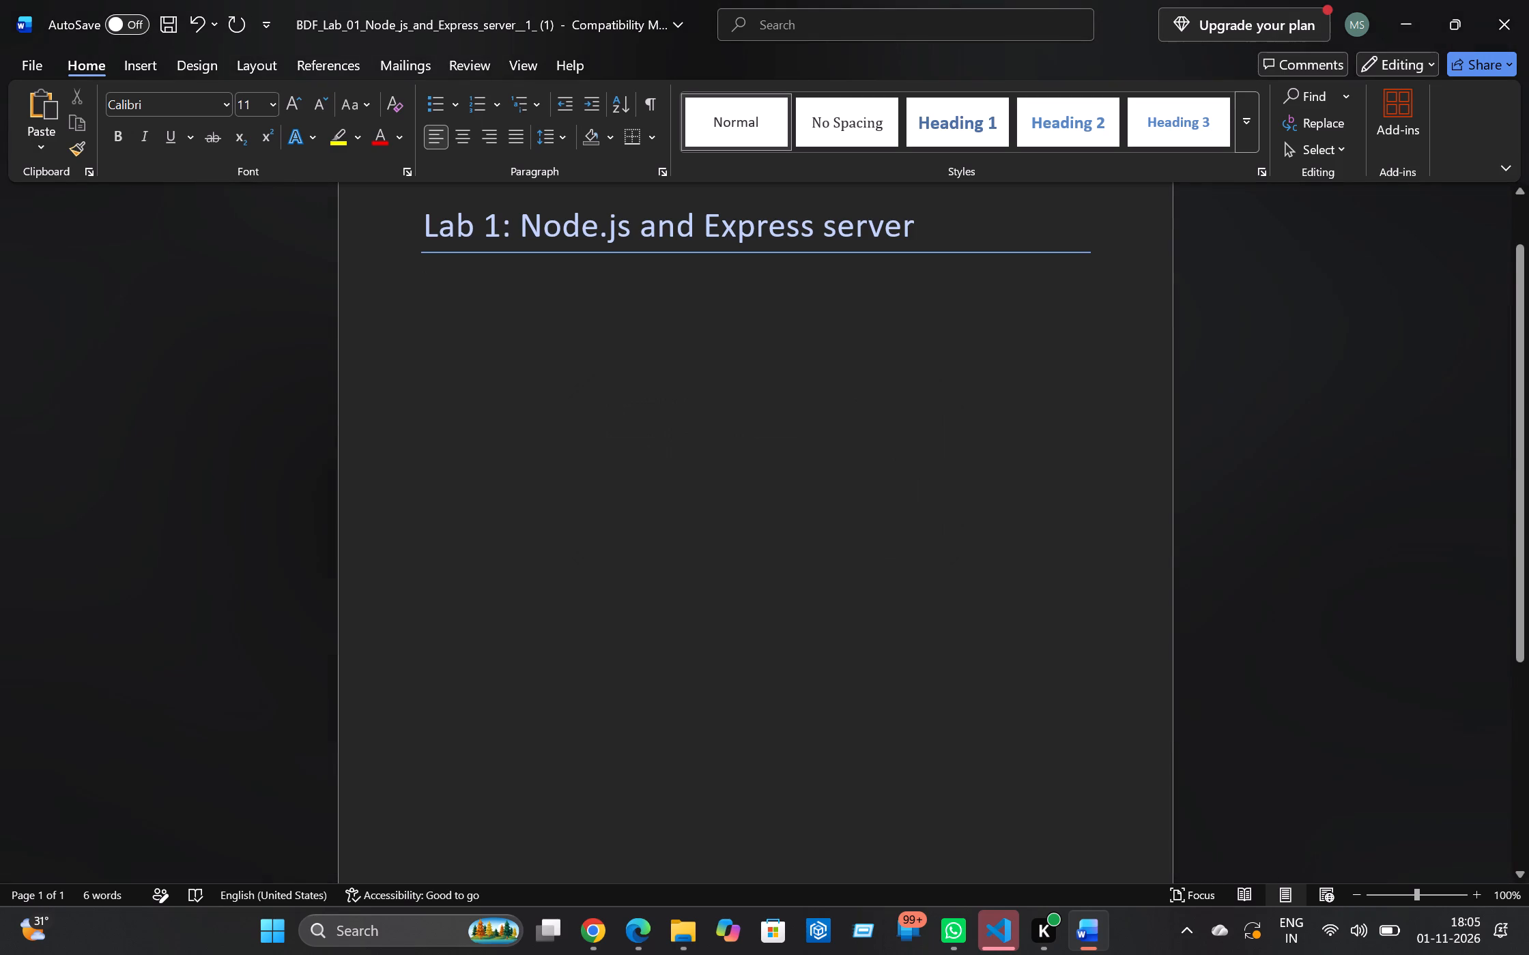
{"action": "left_click", "coordinate": [568, 373]}
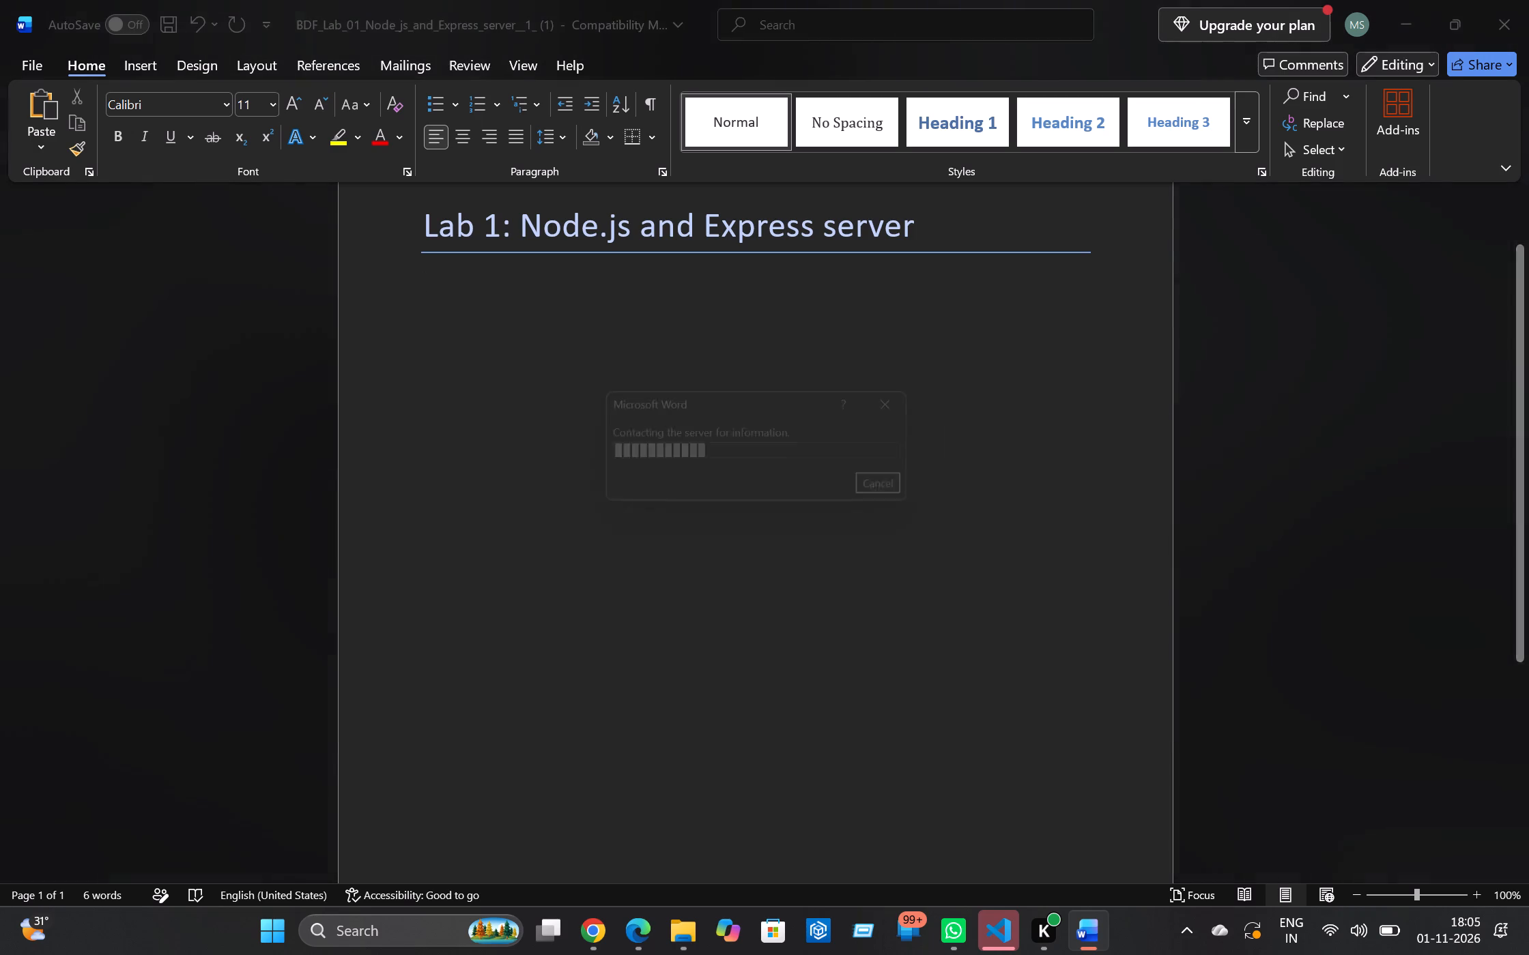
Review the pasted report, checking the route screenshots under section 5 and the text through "8. Conclusion".
{"action": "scroll", "coordinate": [760, 390], "scroll_direction": "down", "scroll_amount": 2}
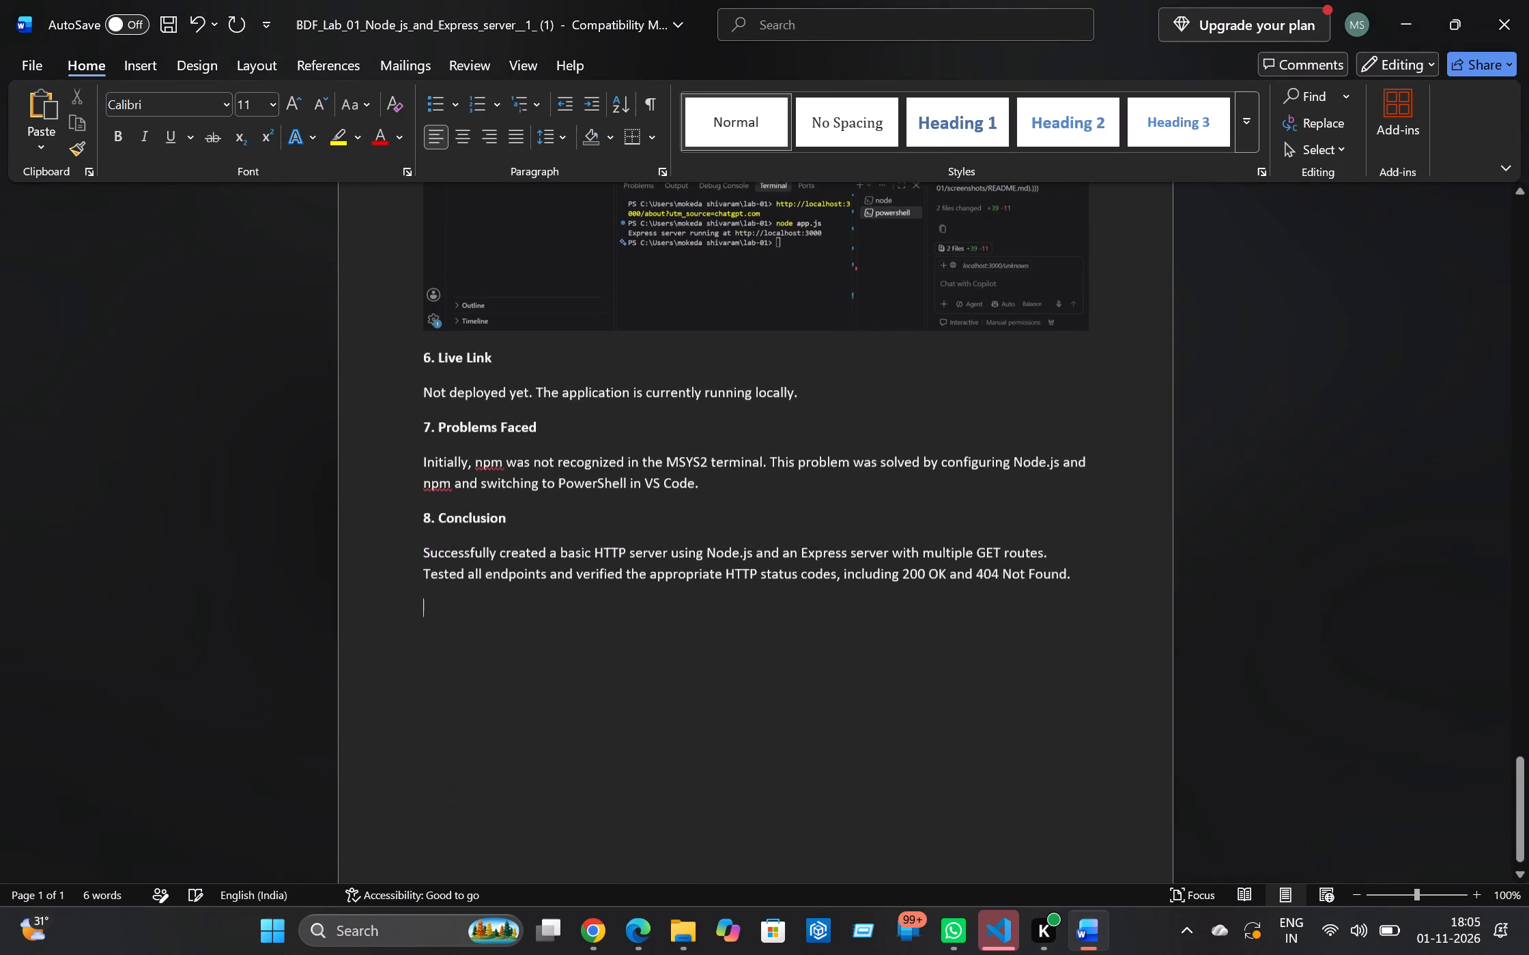
{"action": "scroll", "coordinate": [760, 390], "scroll_direction": "up", "scroll_amount": 9}
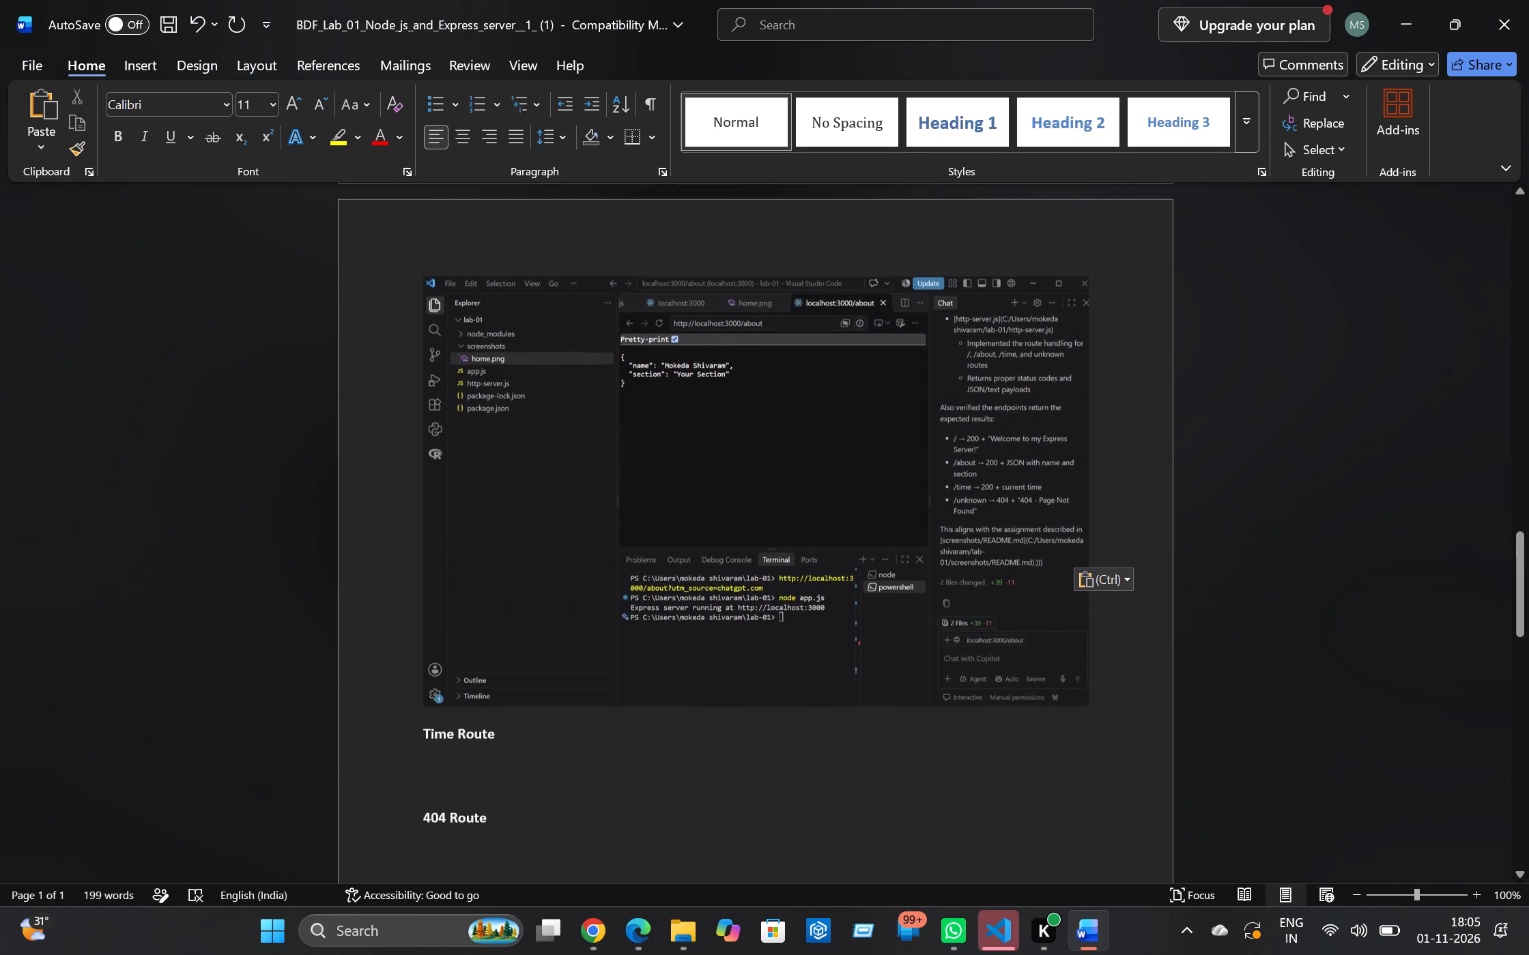
{"action": "scroll", "coordinate": [760, 390], "scroll_direction": "up", "scroll_amount": 2}
{"action": "scroll", "coordinate": [760, 390], "scroll_direction": "down", "scroll_amount": 1}
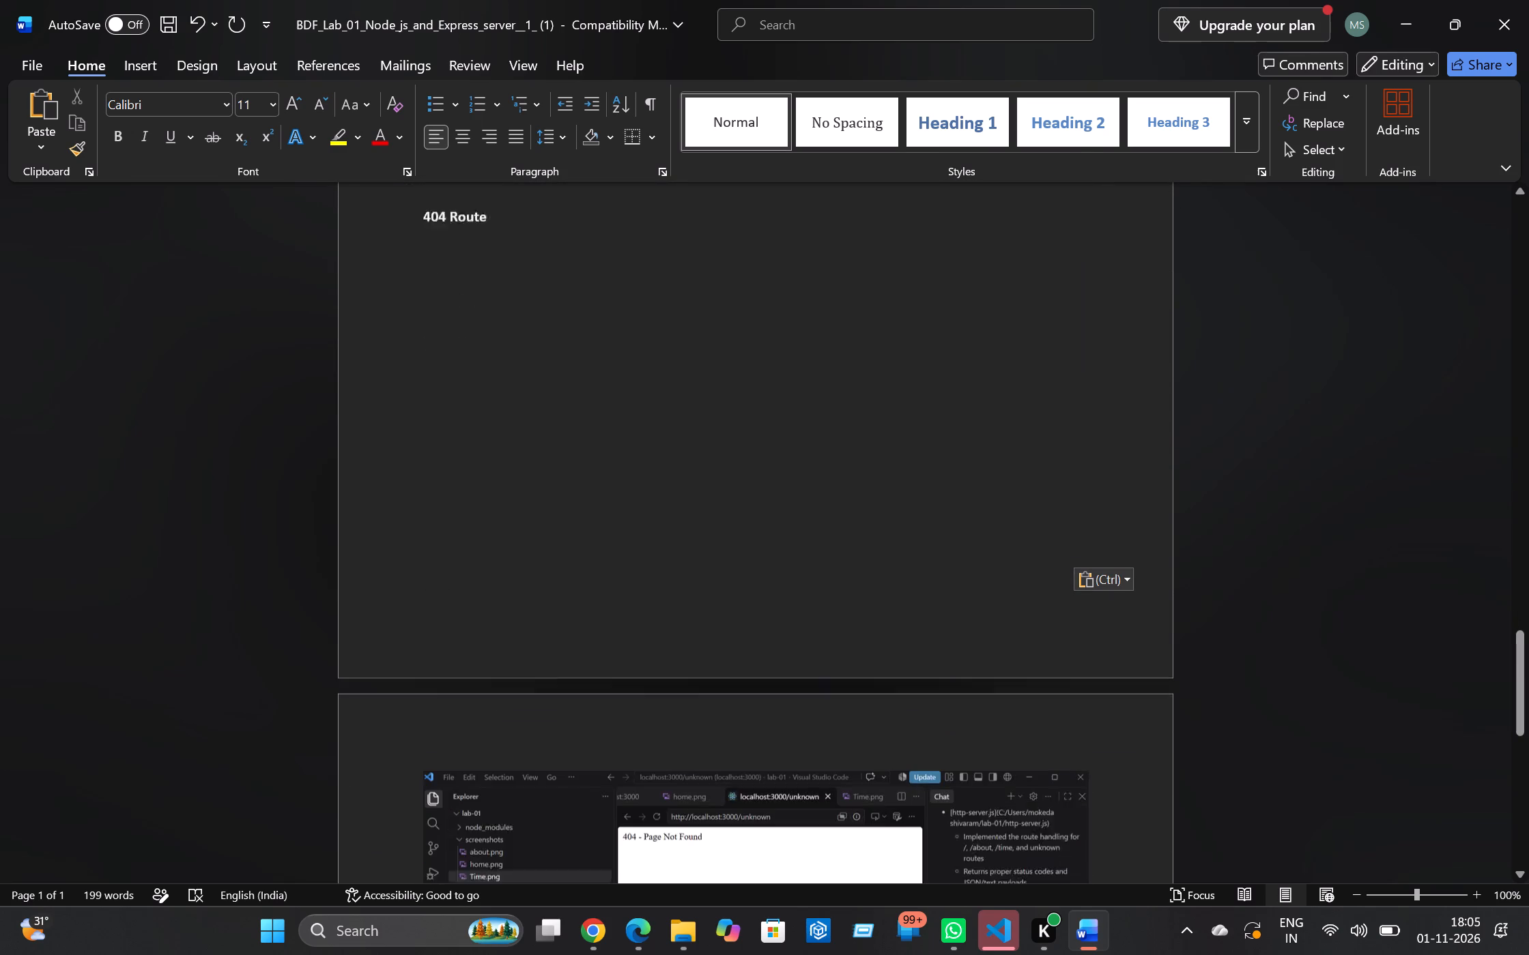
{"action": "scroll", "coordinate": [760, 390], "scroll_direction": "down", "scroll_amount": 4}
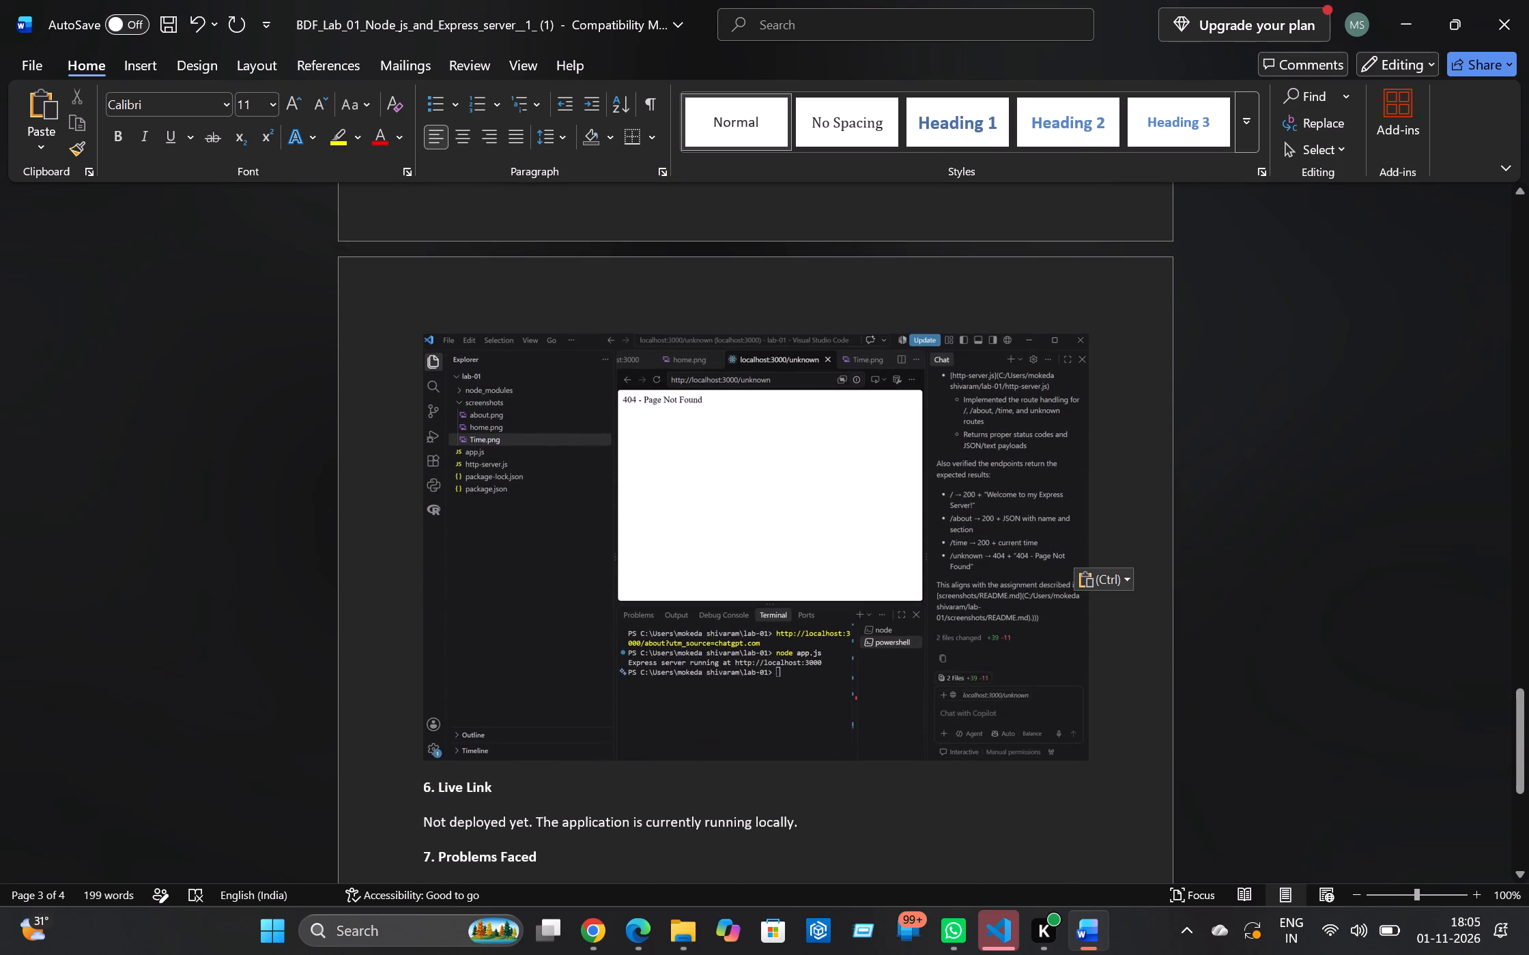
{"action": "scroll", "coordinate": [760, 390], "scroll_direction": "up", "scroll_amount": 8}
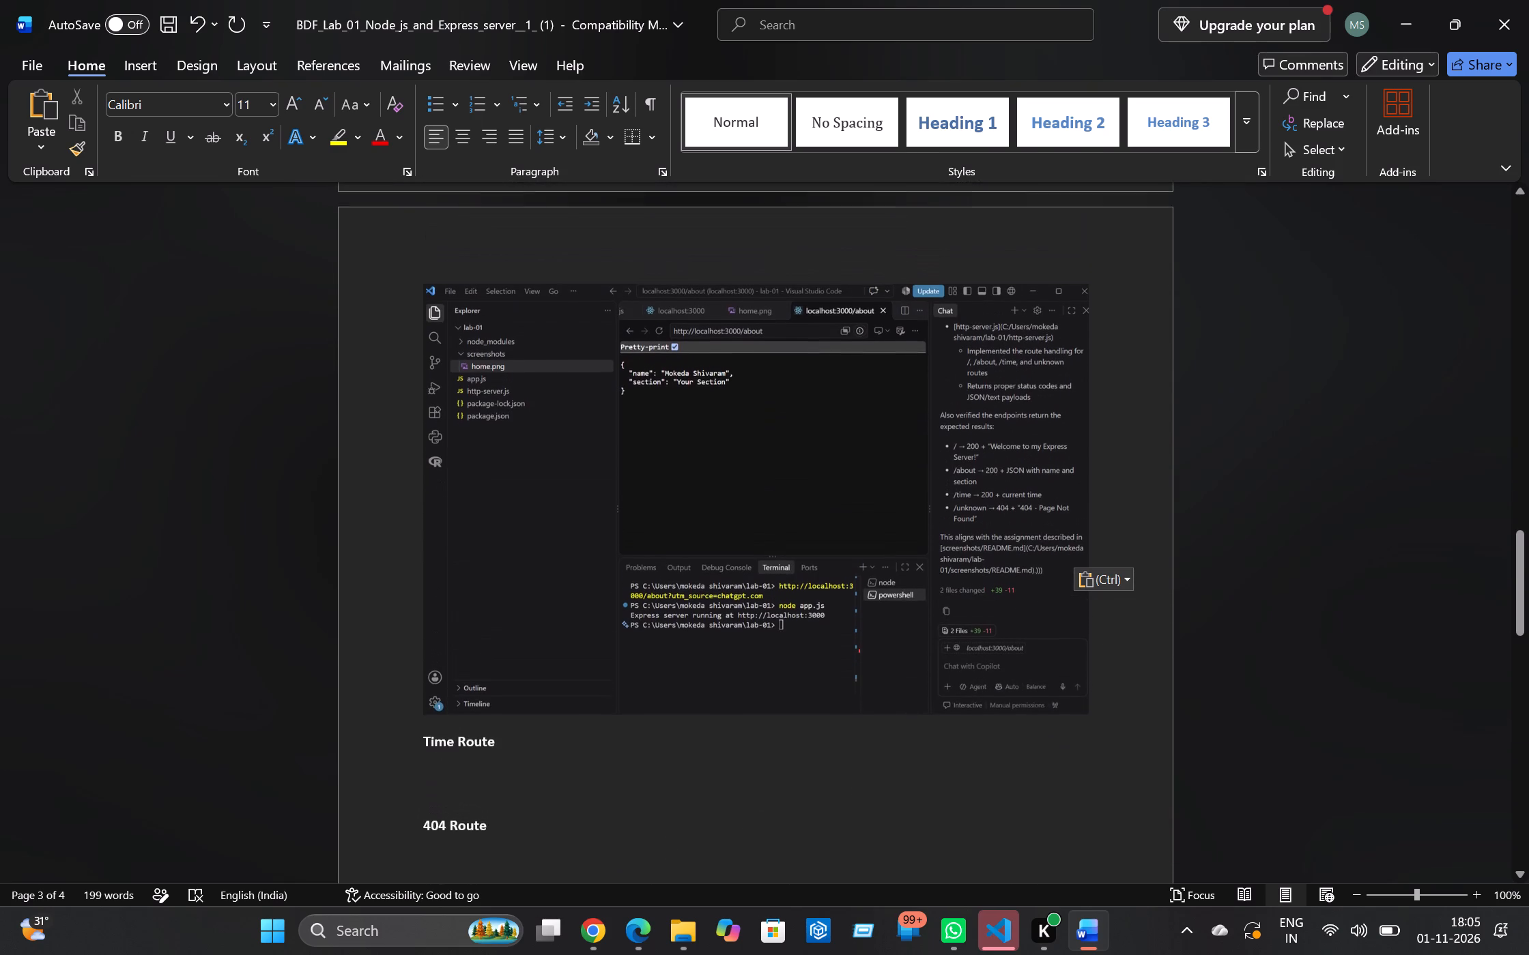
{"action": "scroll", "coordinate": [513, 750], "scroll_direction": "up", "scroll_amount": 1}
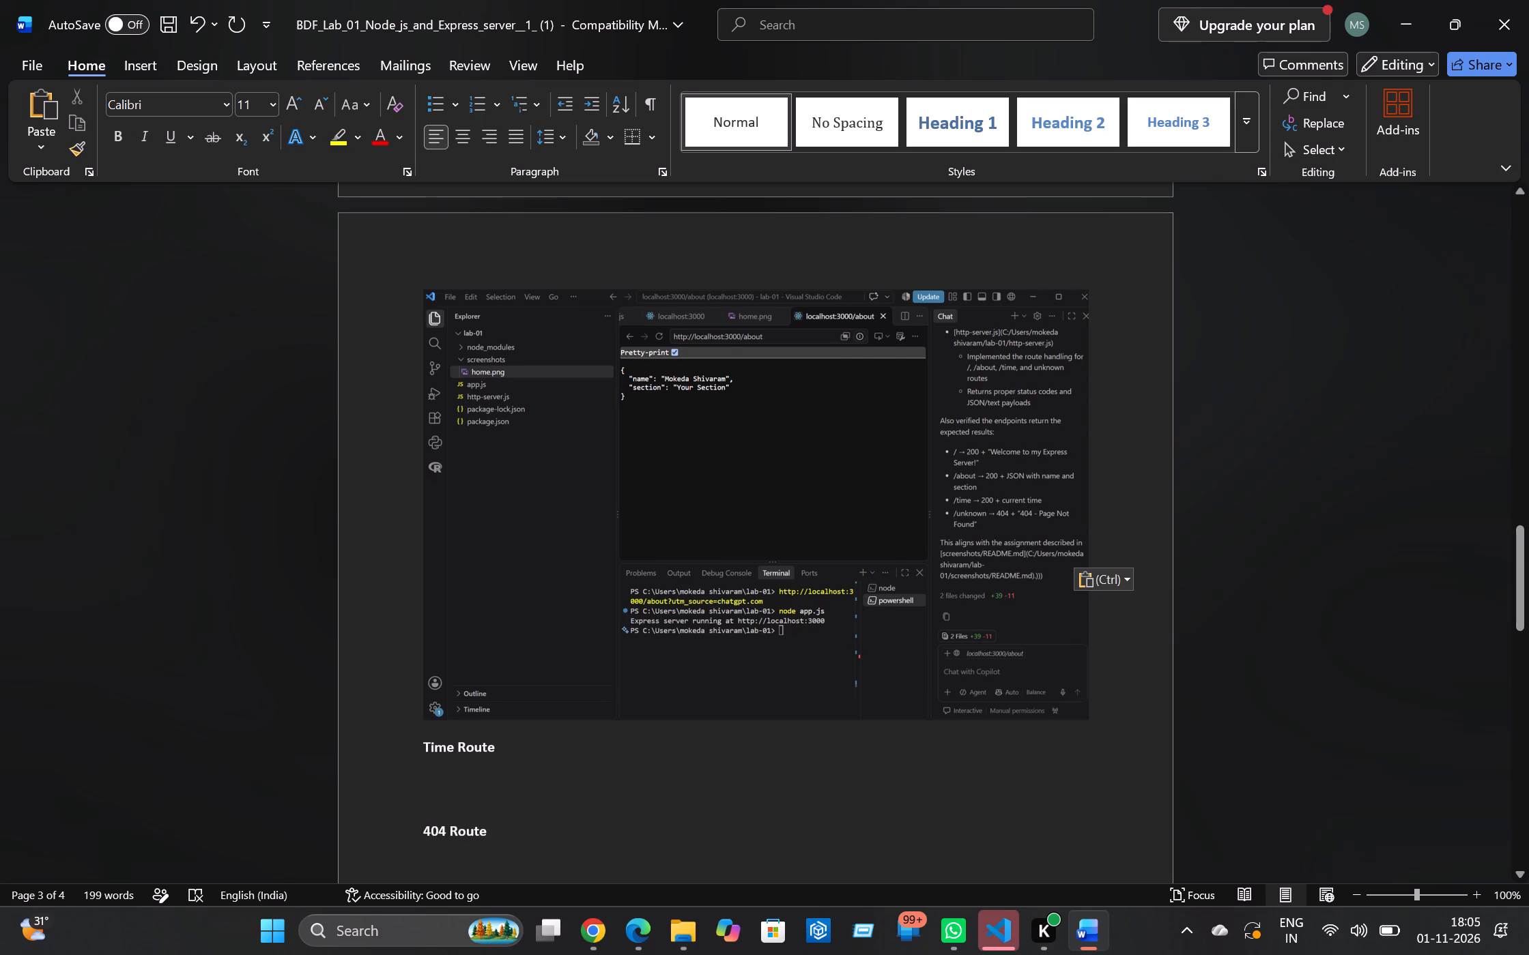
{"action": "scroll", "coordinate": [513, 750], "scroll_direction": "up", "scroll_amount": 4}
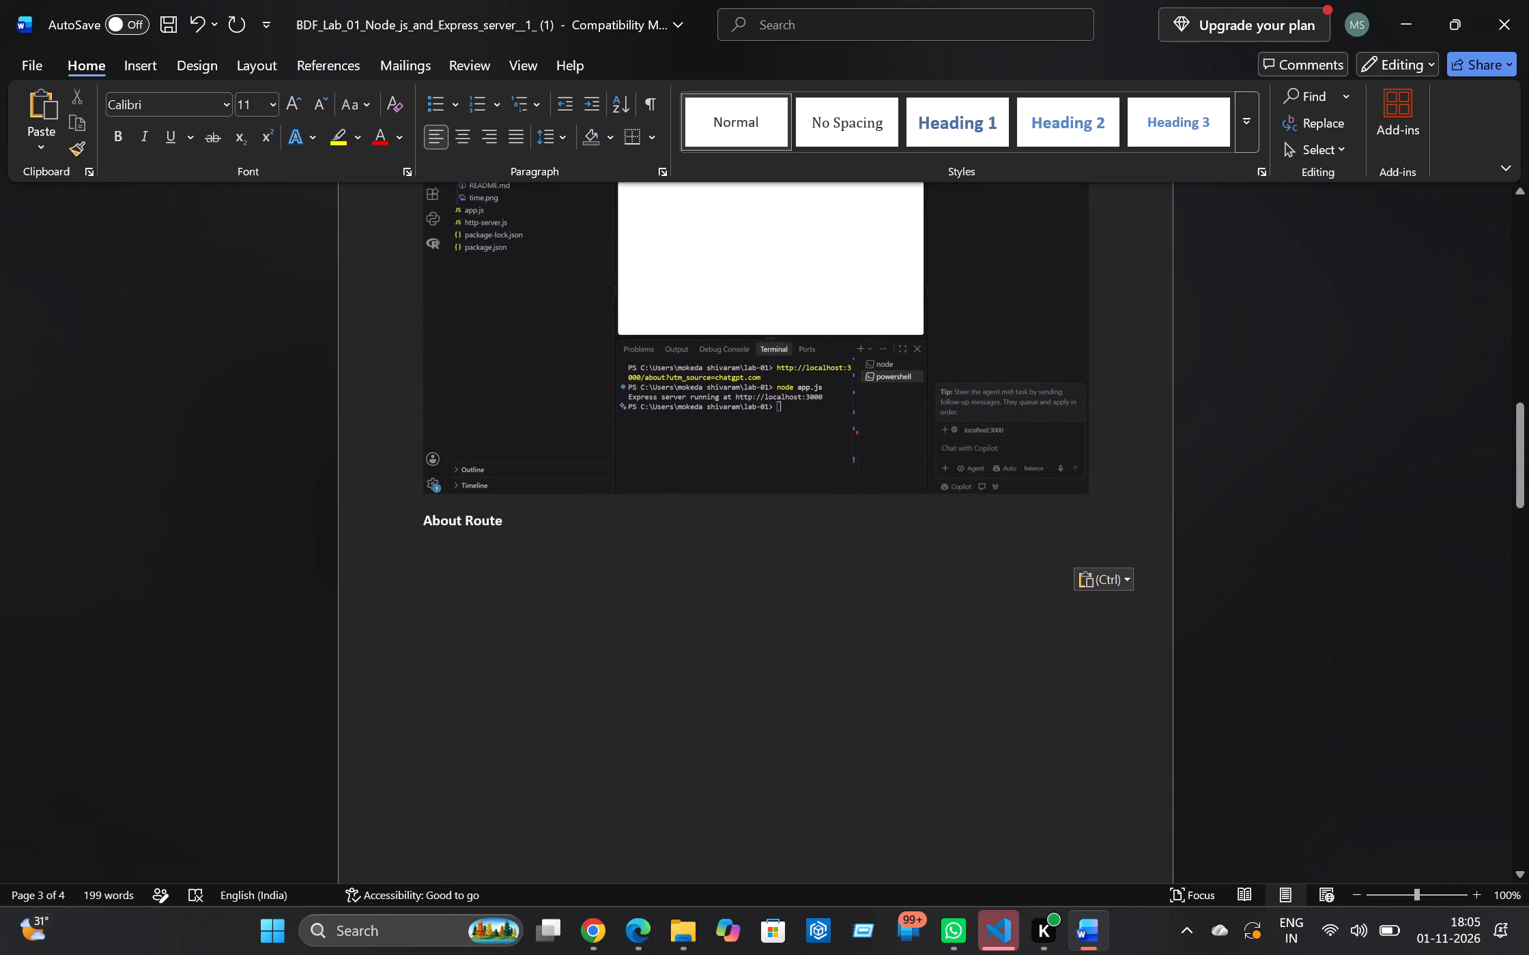
{"action": "scroll", "coordinate": [513, 750], "scroll_direction": "down", "scroll_amount": 5}
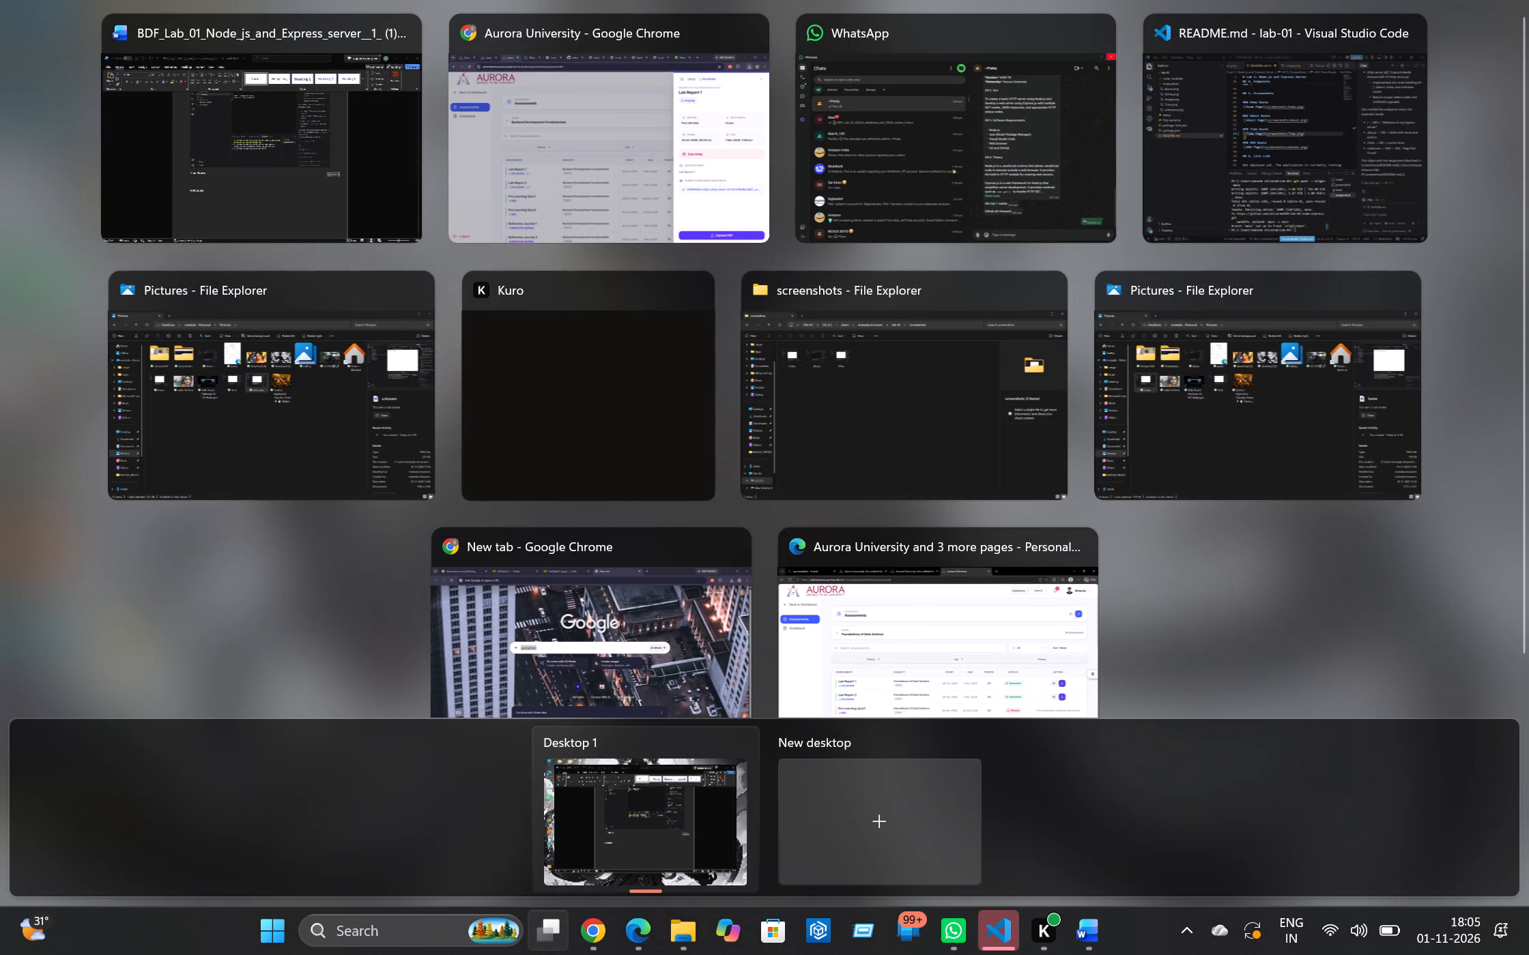
Copy the Time.png image from the lab-01 screenshots folder in Visual Studio Code and return to the Word report.
{"action": "left_click", "coordinate": [1194, 156]}
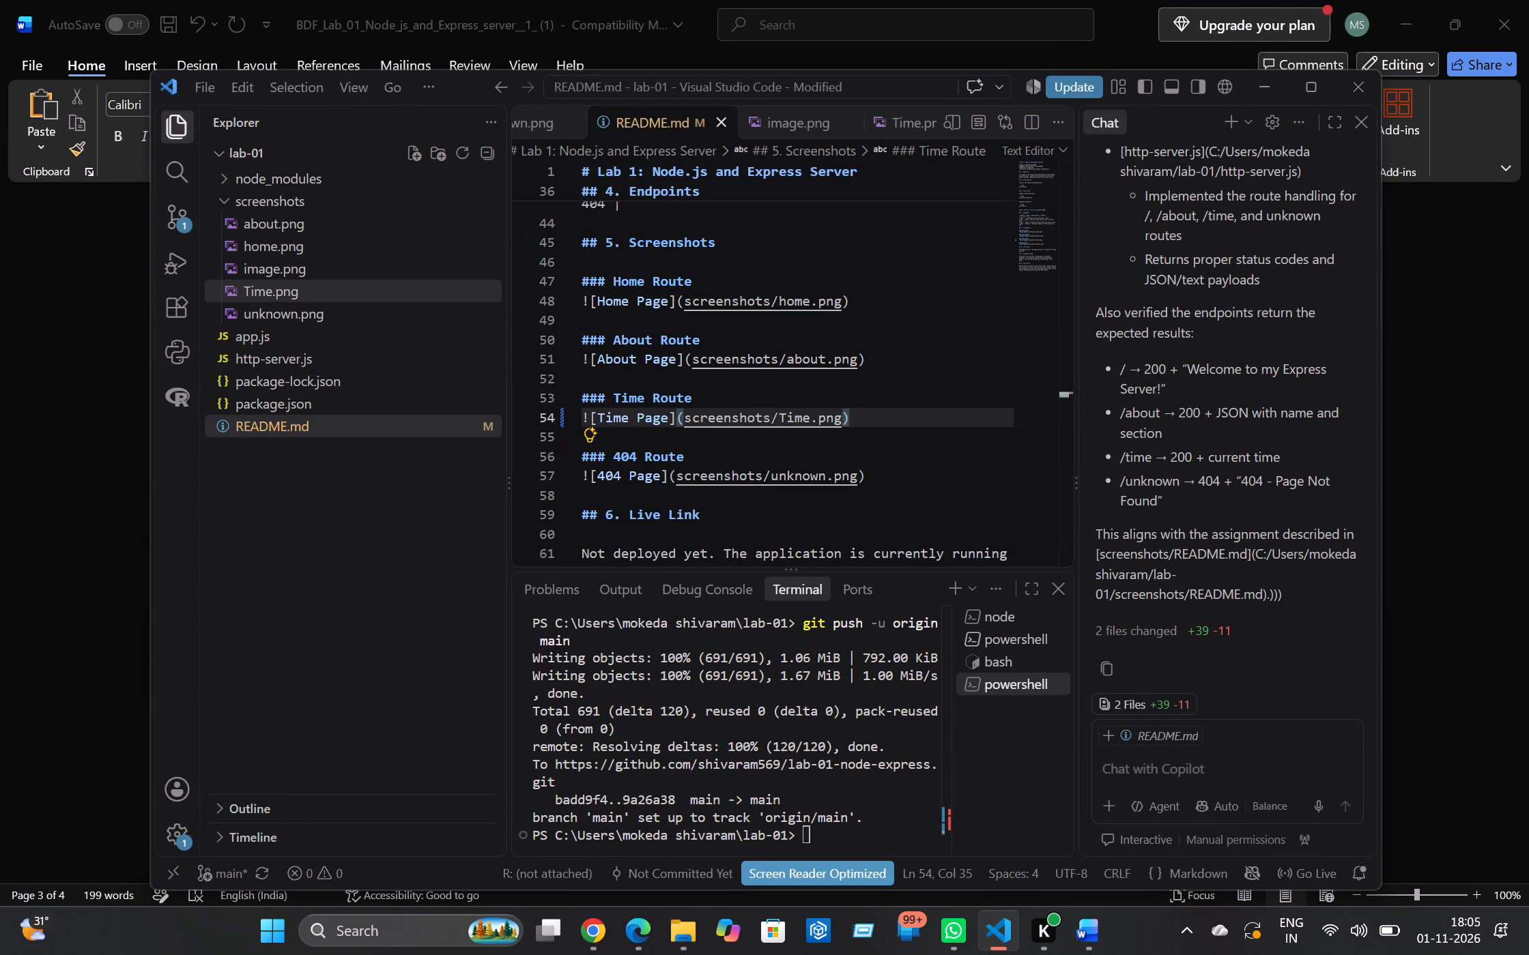
{"action": "left_click", "coordinate": [299, 287]}
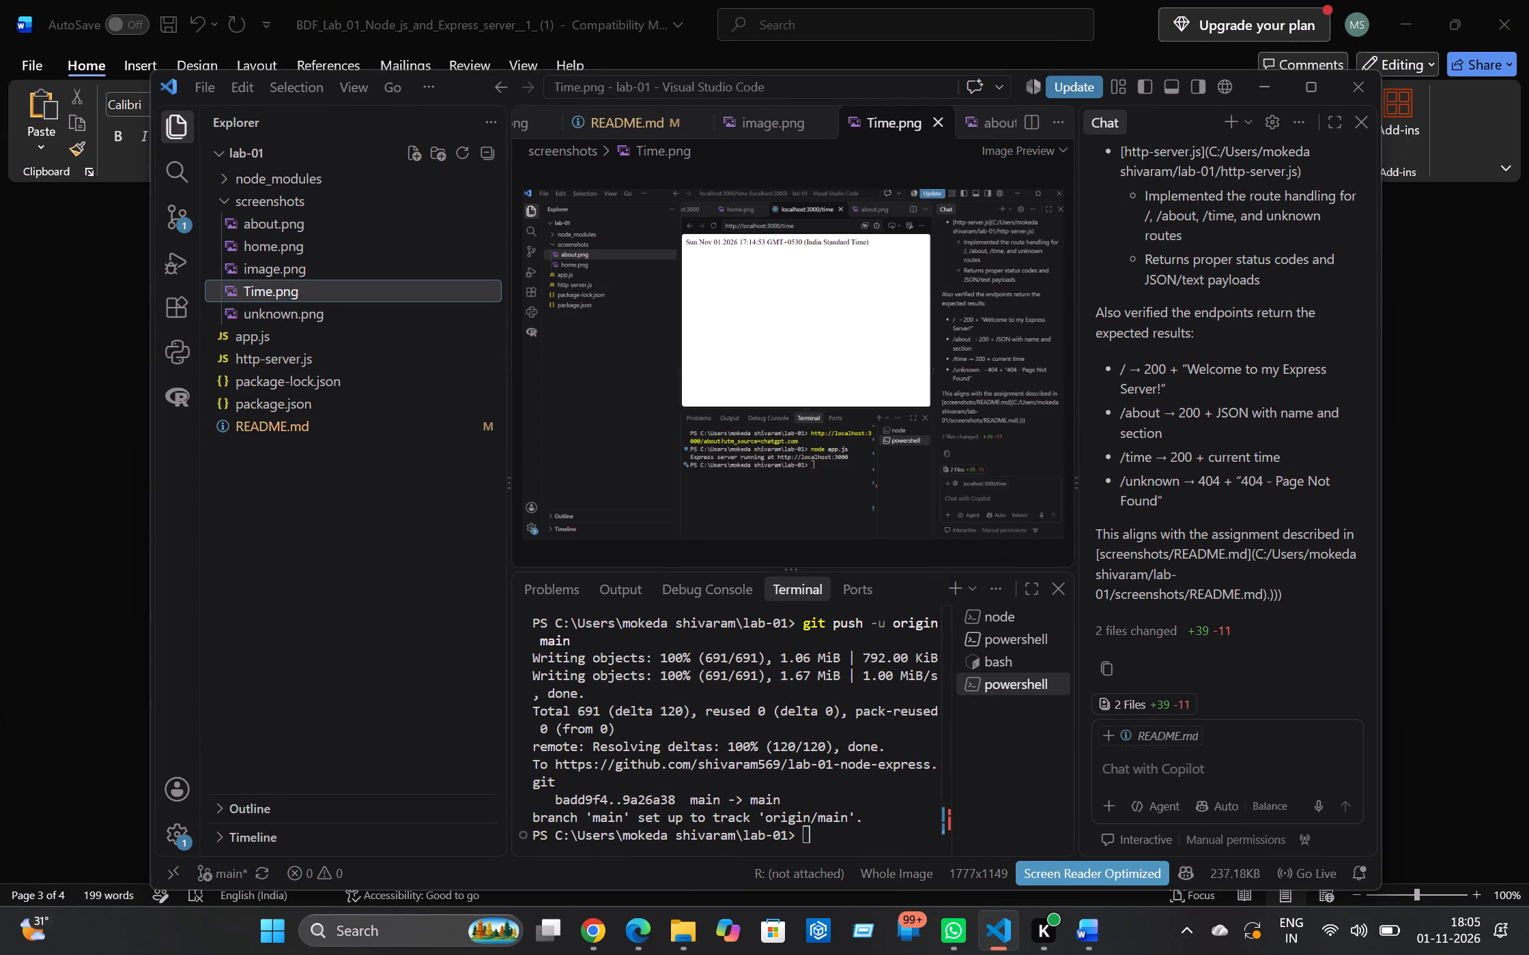
{"action": "right_click", "coordinate": [731, 343]}
{"action": "left_click", "coordinate": [761, 362]}
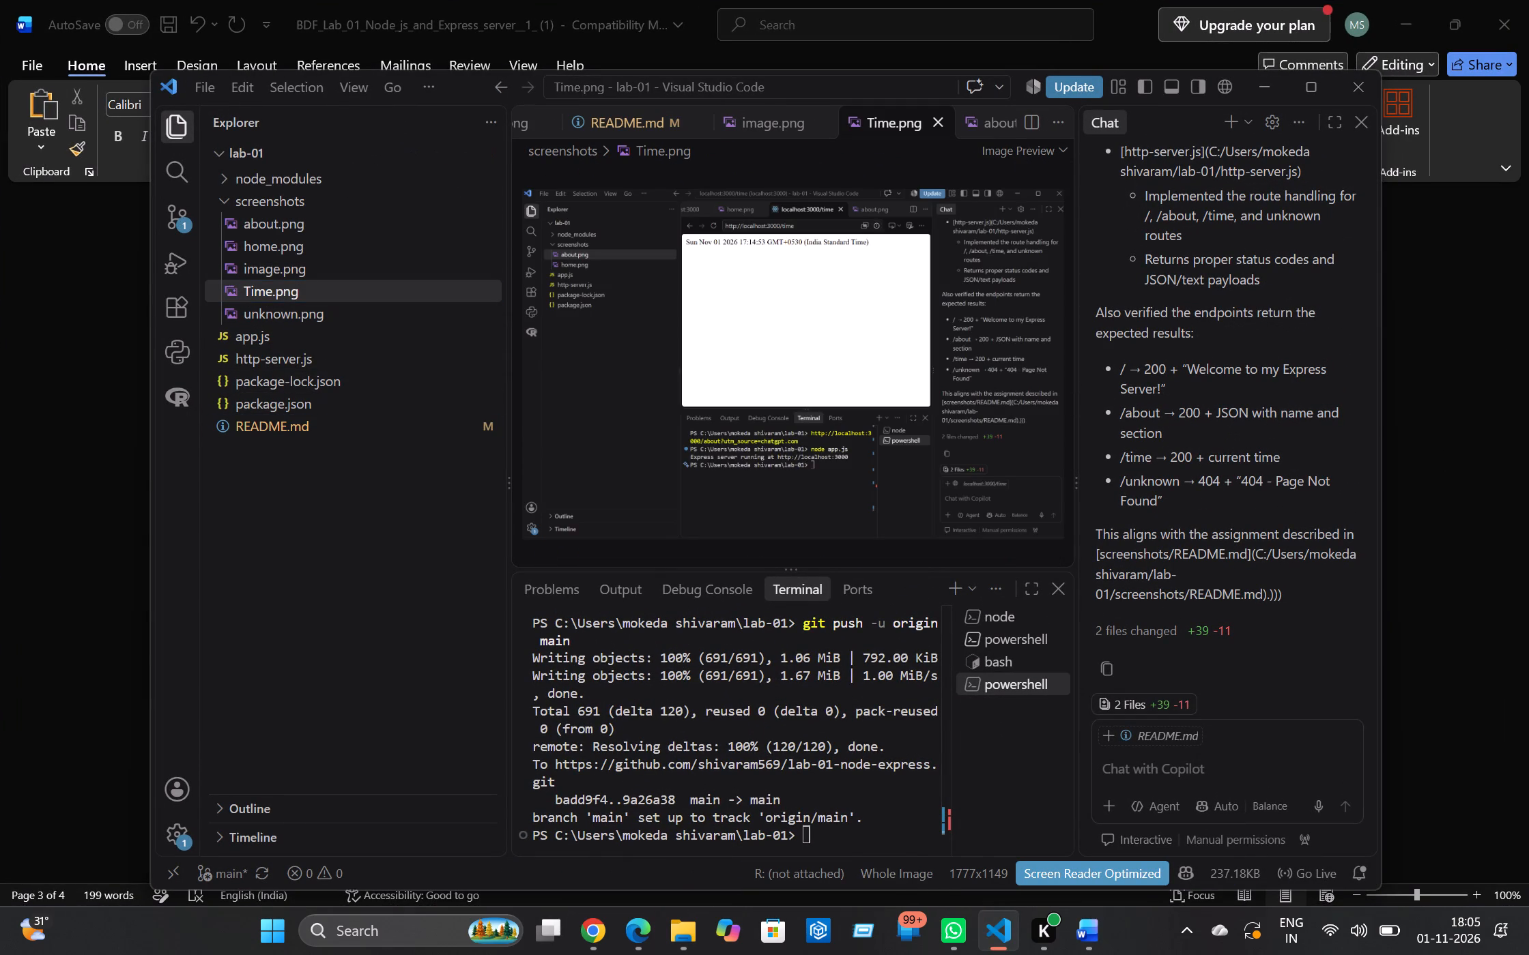
{"action": "left_click", "coordinate": [577, 168]}
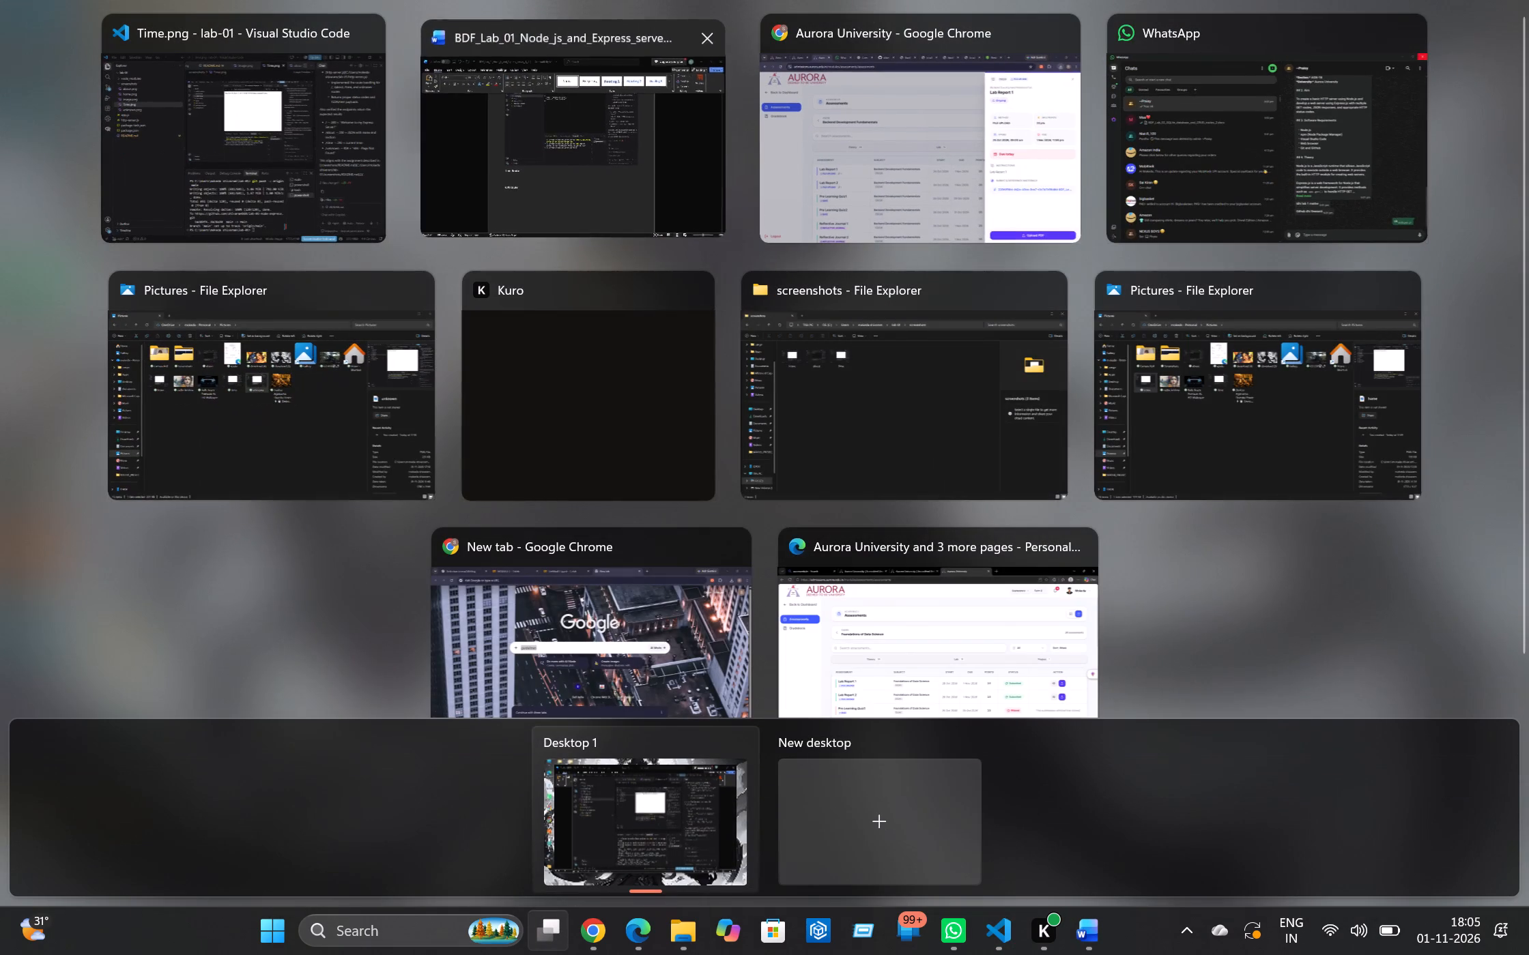
Replace the empty picture placeholder under "Time Route" with the copied screenshot of the localhost:3000/time page.
{"action": "left_click", "coordinate": [446, 617]}
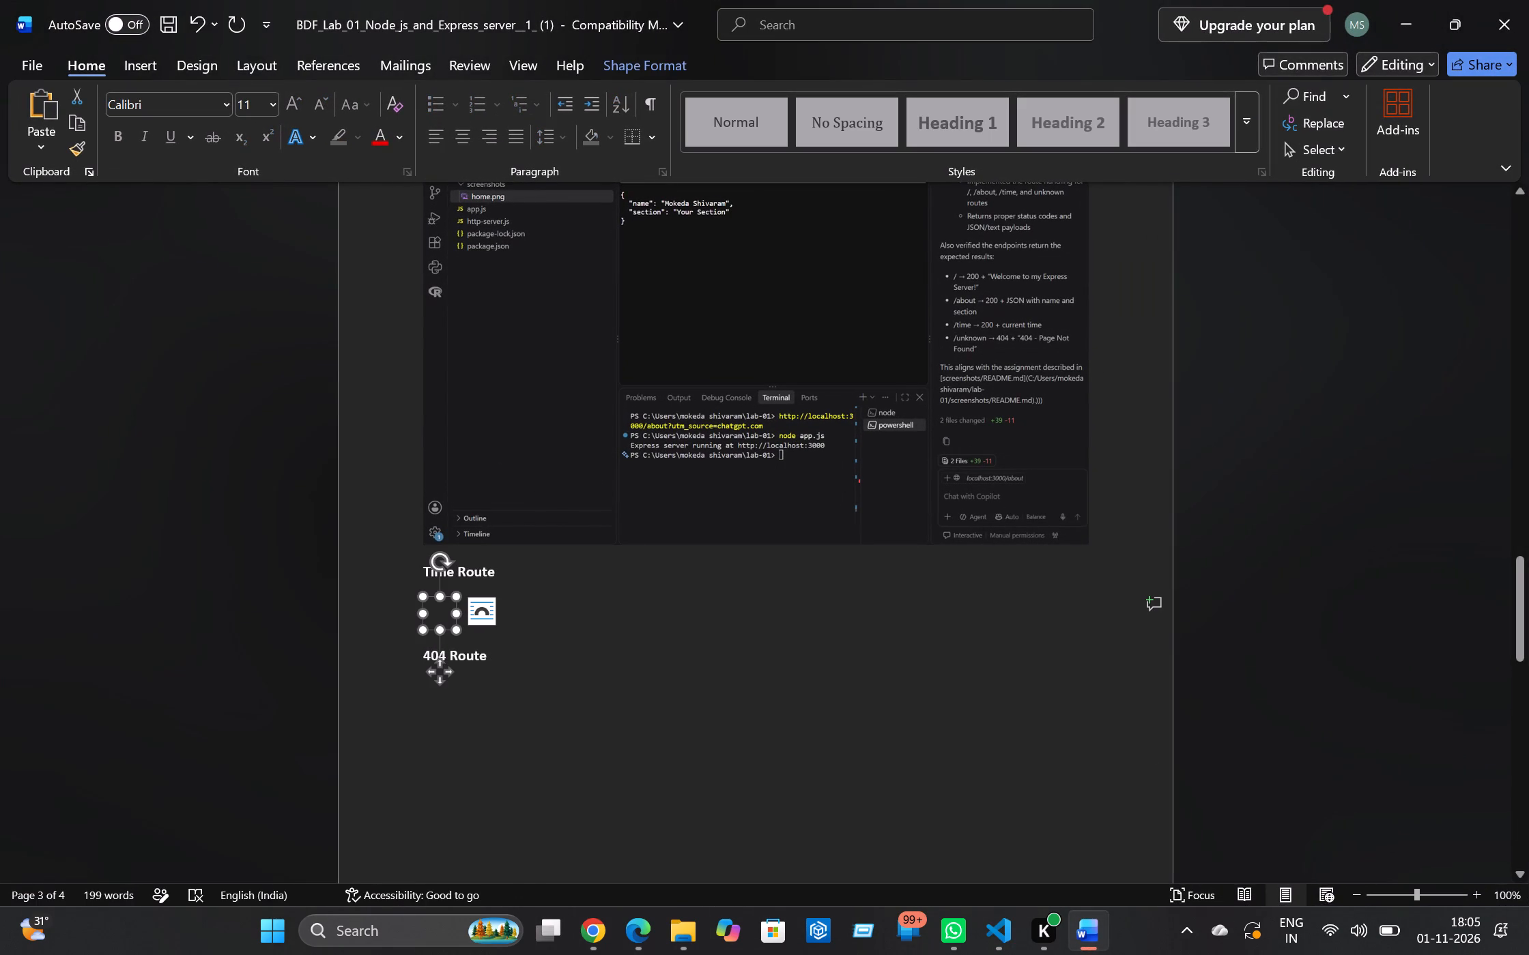
{"action": "key", "text": "BackSpace"}
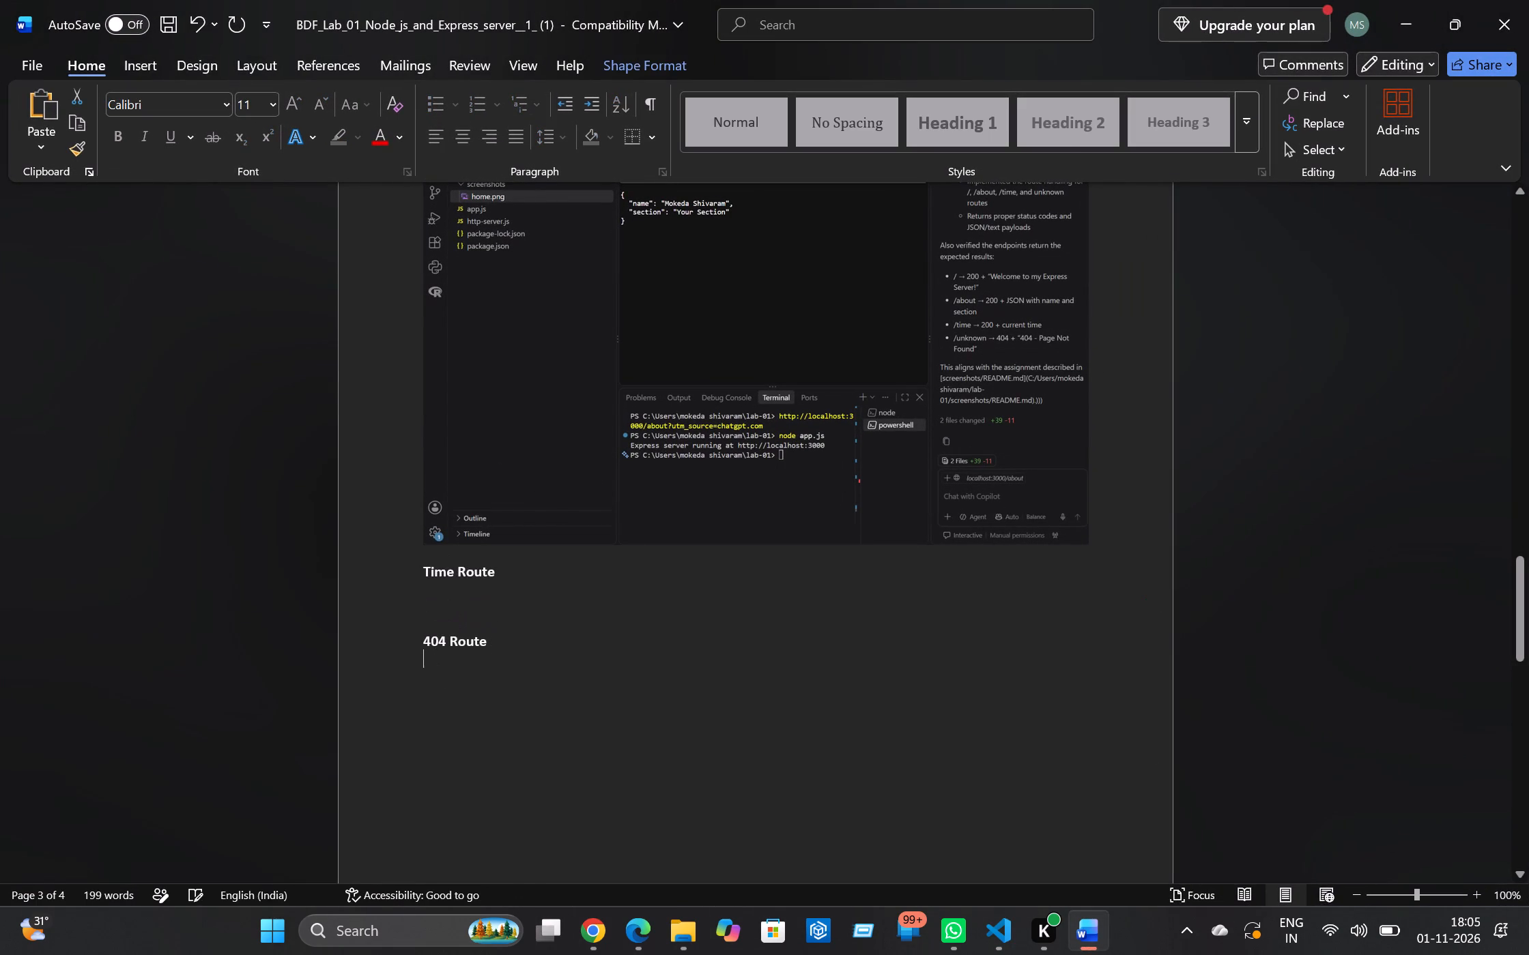
{"action": "key", "text": "ctrl+v"}
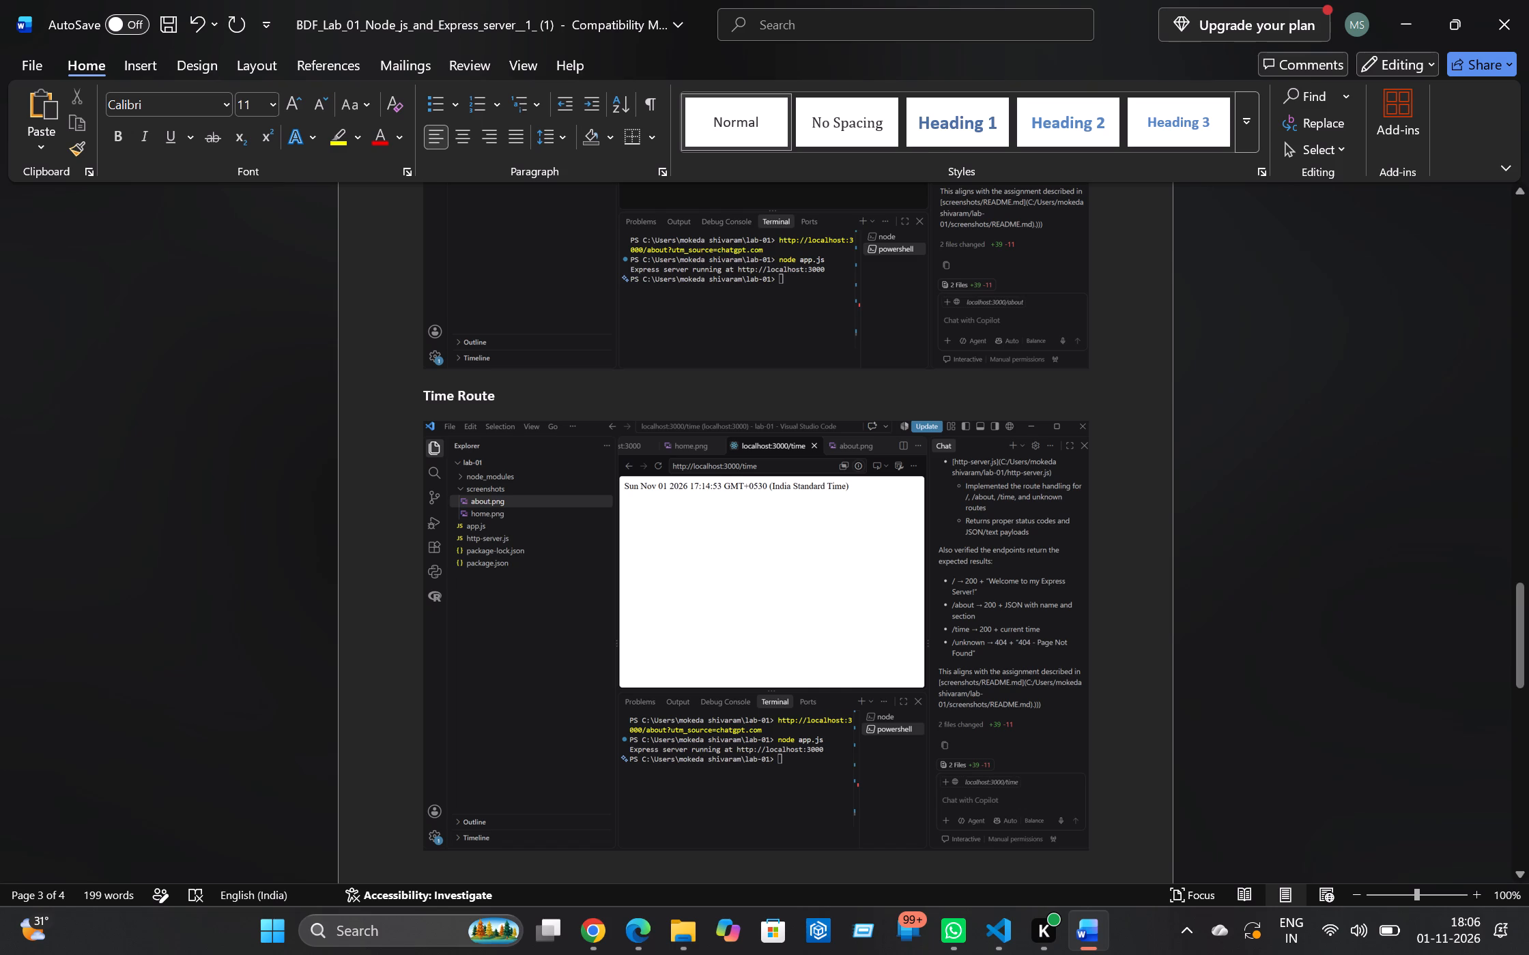
Review the layout of the Home, About, Time and 404 route headings and screenshots across the document's pages.
{"action": "scroll", "coordinate": [812, 665], "scroll_direction": "down", "scroll_amount": 2}
{"action": "scroll", "coordinate": [758, 553], "scroll_direction": "up", "scroll_amount": 8}
{"action": "scroll", "coordinate": [758, 553], "scroll_direction": "down", "scroll_amount": 4}
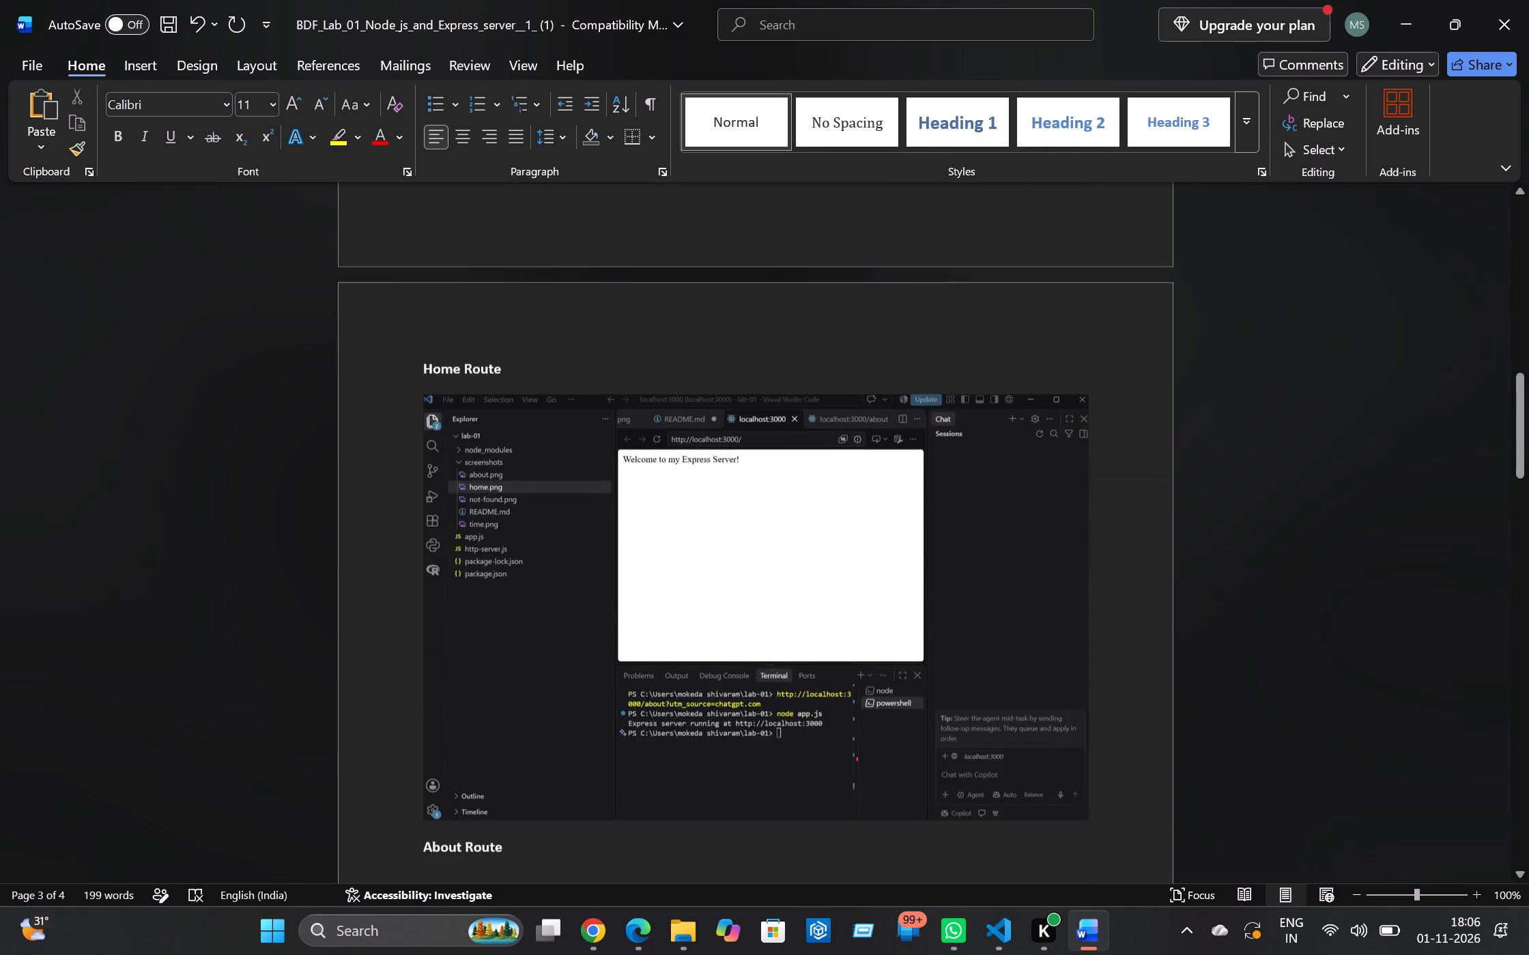
{"action": "scroll", "coordinate": [758, 553], "scroll_direction": "down", "scroll_amount": 7}
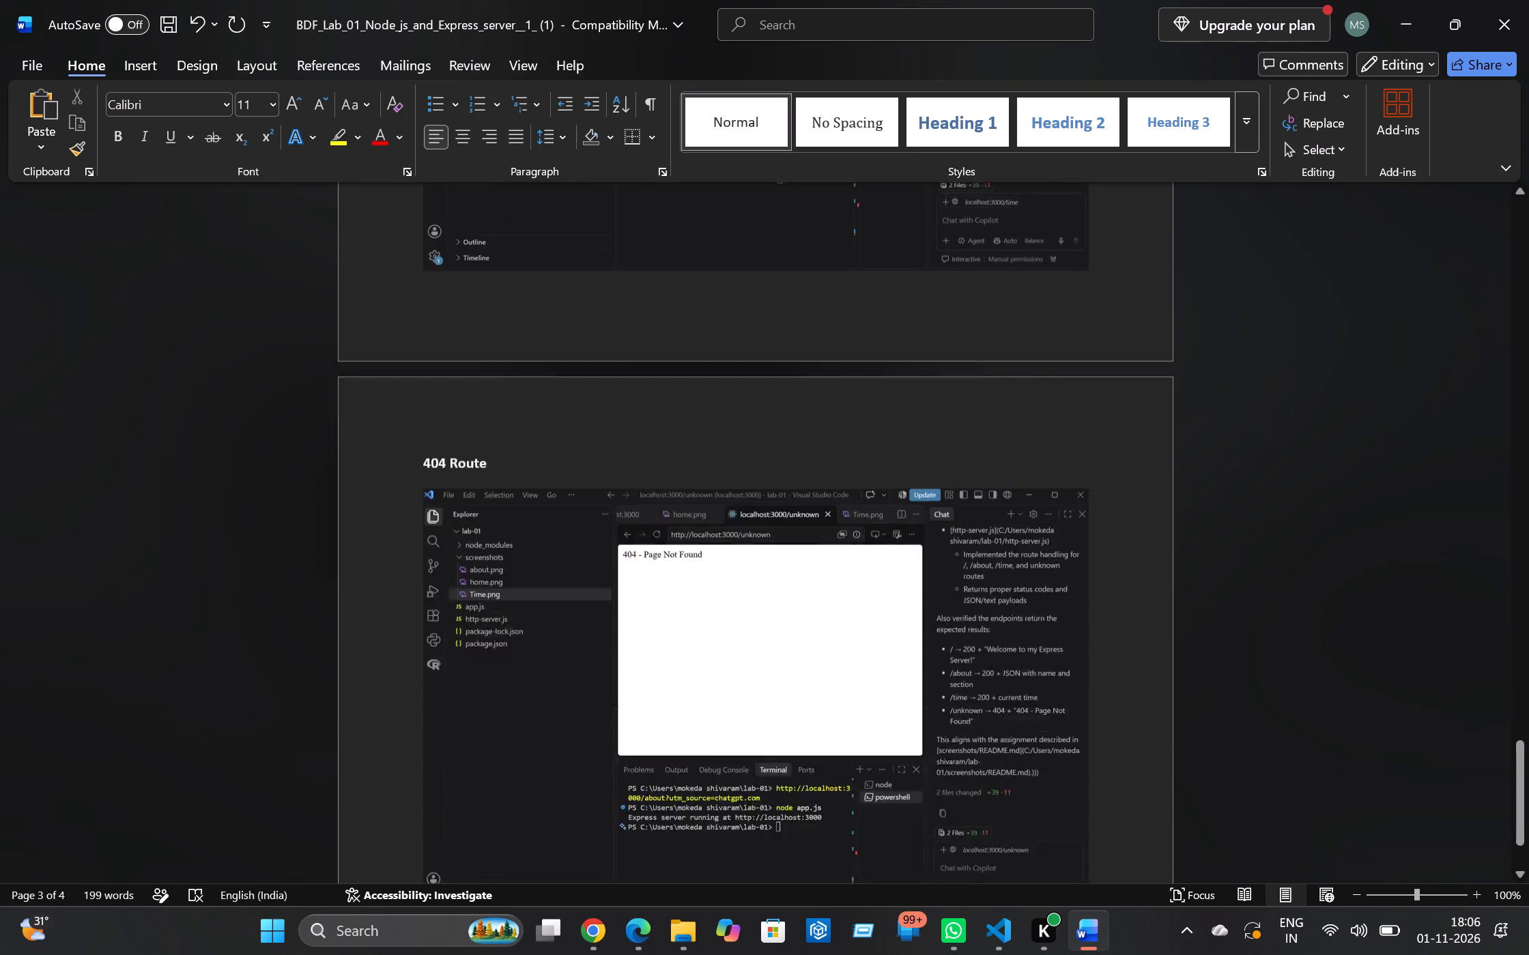
{"action": "scroll", "coordinate": [758, 553], "scroll_direction": "down", "scroll_amount": 2}
{"action": "scroll", "coordinate": [758, 553], "scroll_direction": "up", "scroll_amount": 4}
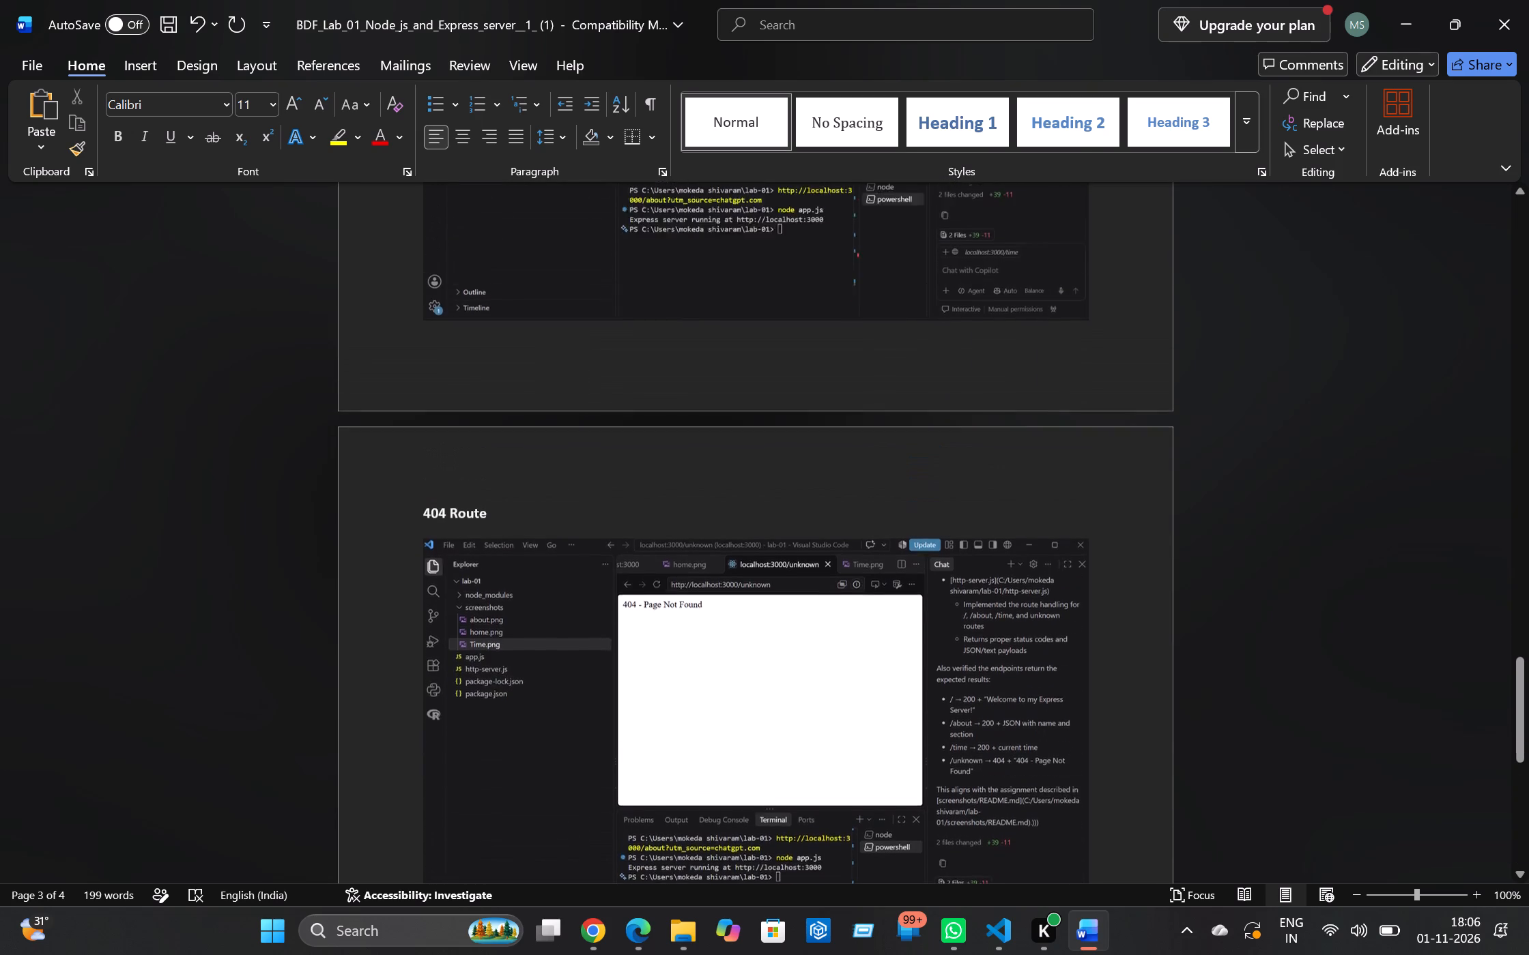
{"action": "scroll", "coordinate": [758, 553], "scroll_direction": "up", "scroll_amount": 5}
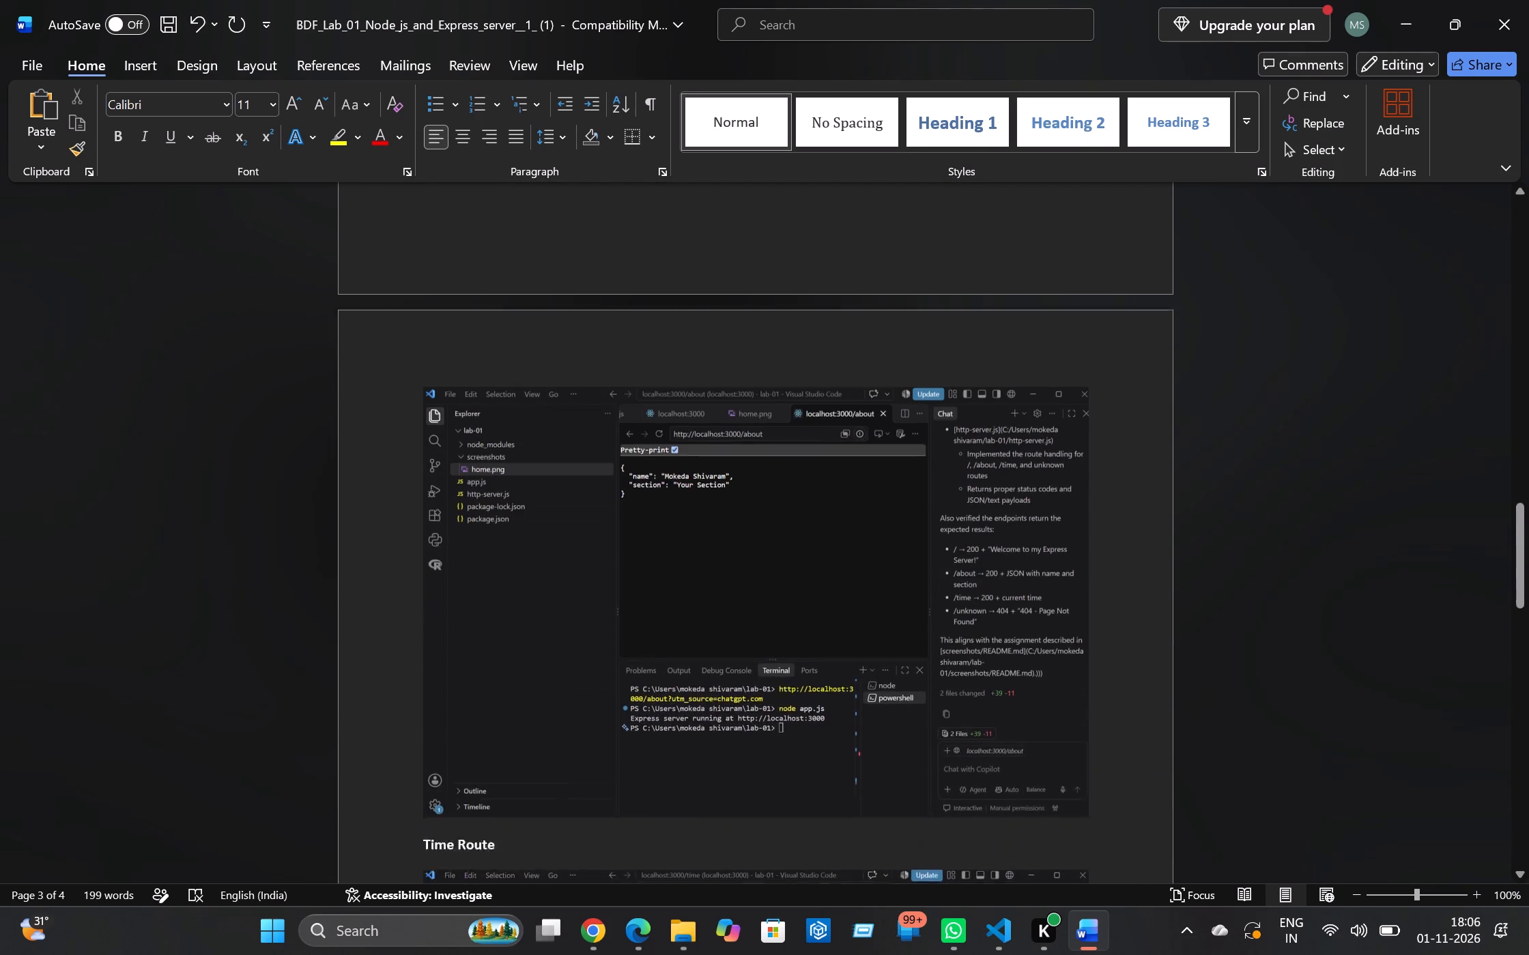
{"action": "scroll", "coordinate": [758, 553], "scroll_direction": "up", "scroll_amount": 3}
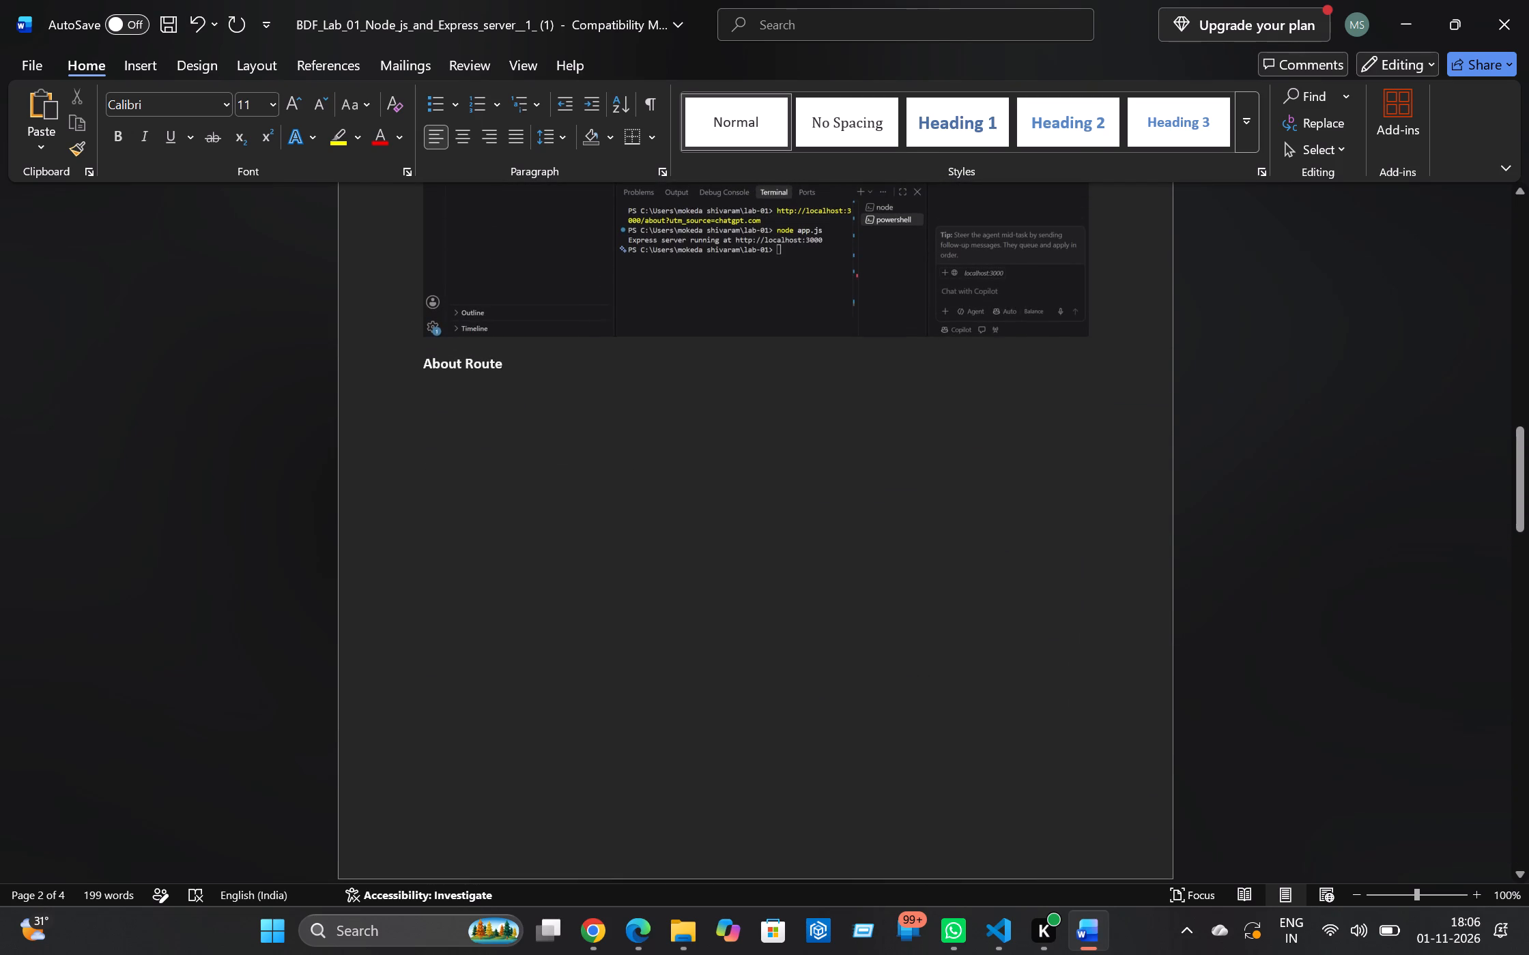
{"action": "scroll", "coordinate": [758, 553], "scroll_direction": "up", "scroll_amount": 2}
{"action": "scroll", "coordinate": [758, 553], "scroll_direction": "down", "scroll_amount": 5}
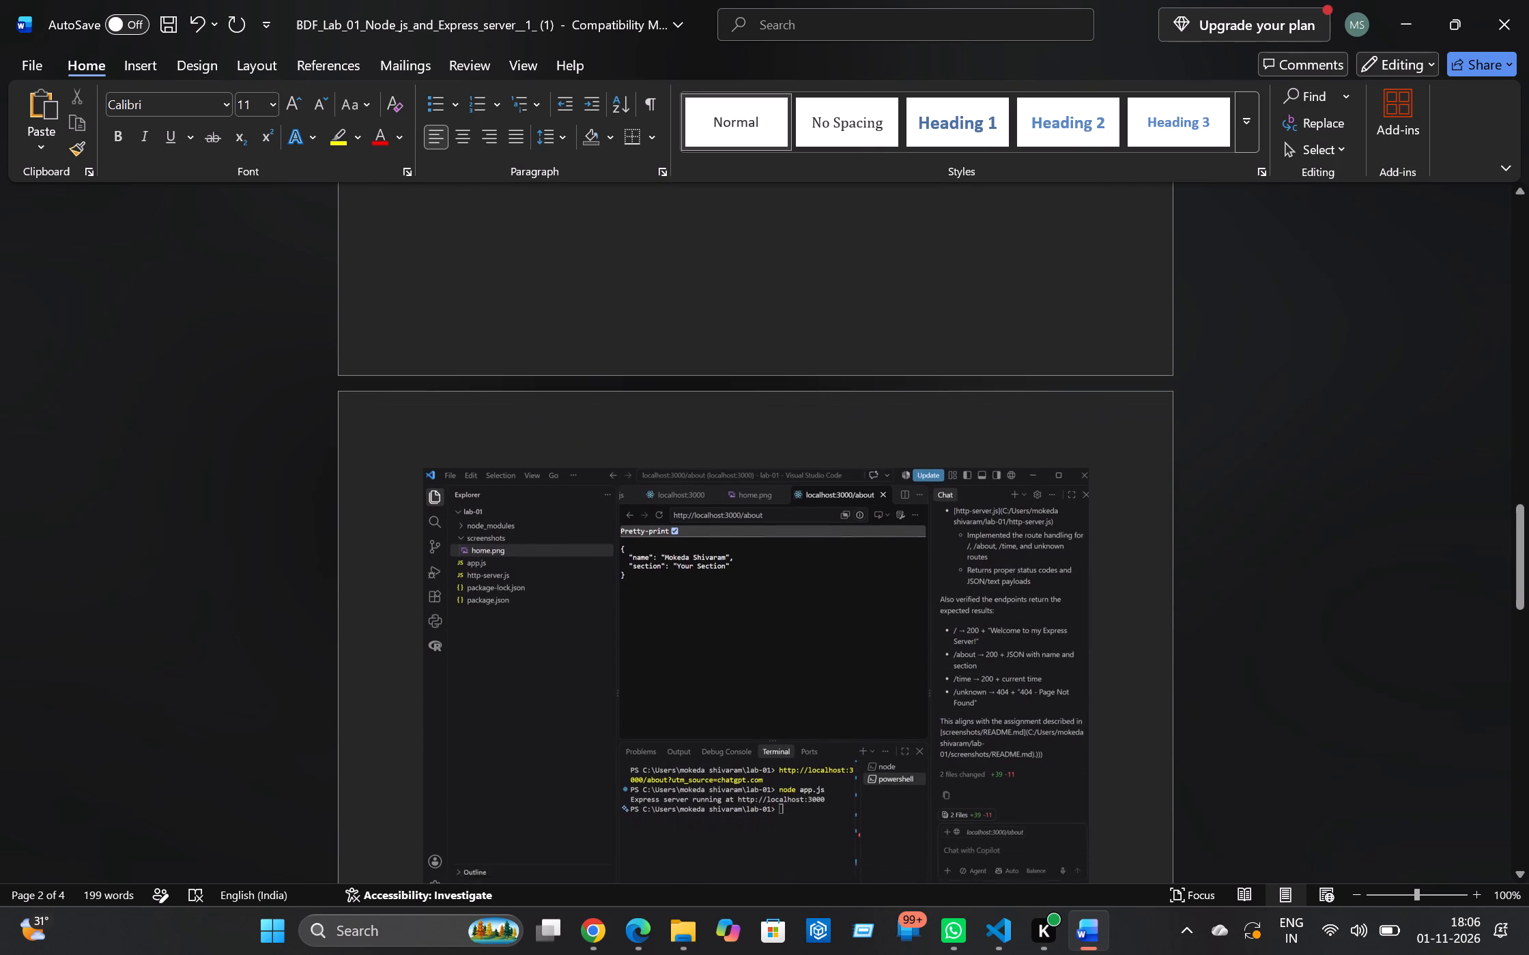
Examine how the About Route heading and its screenshot are placed across the page break, along with the neighbouring Home and Time screenshots.
{"action": "scroll", "coordinate": [758, 553], "scroll_direction": "down", "scroll_amount": 1}
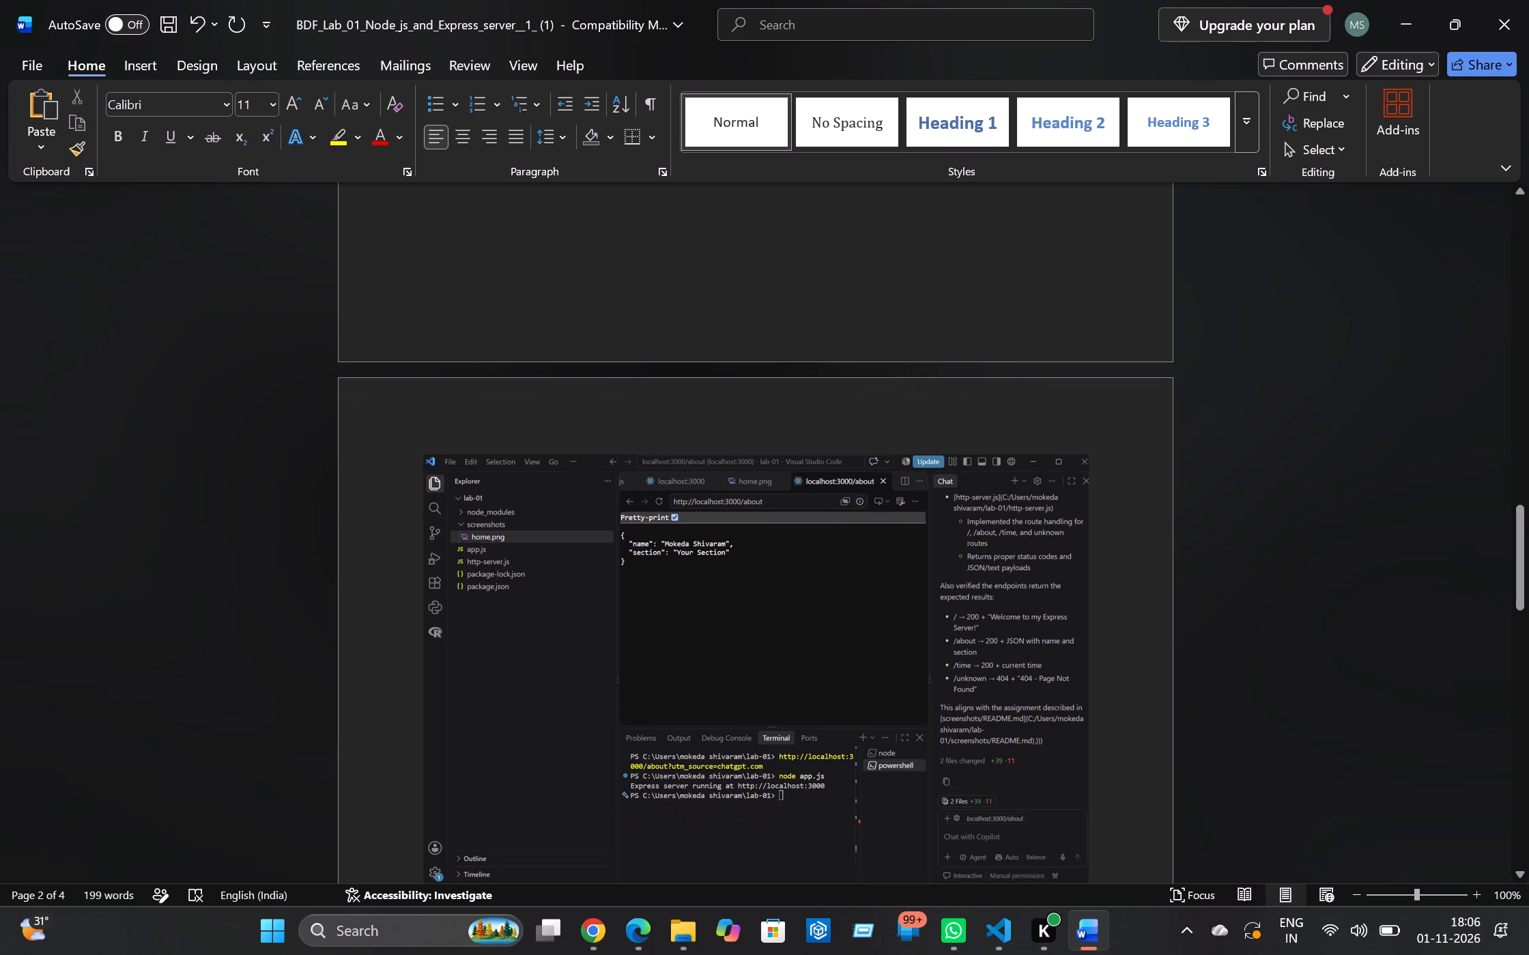
{"action": "left_click", "coordinate": [758, 553]}
{"action": "scroll", "coordinate": [782, 526], "scroll_direction": "up", "scroll_amount": 3}
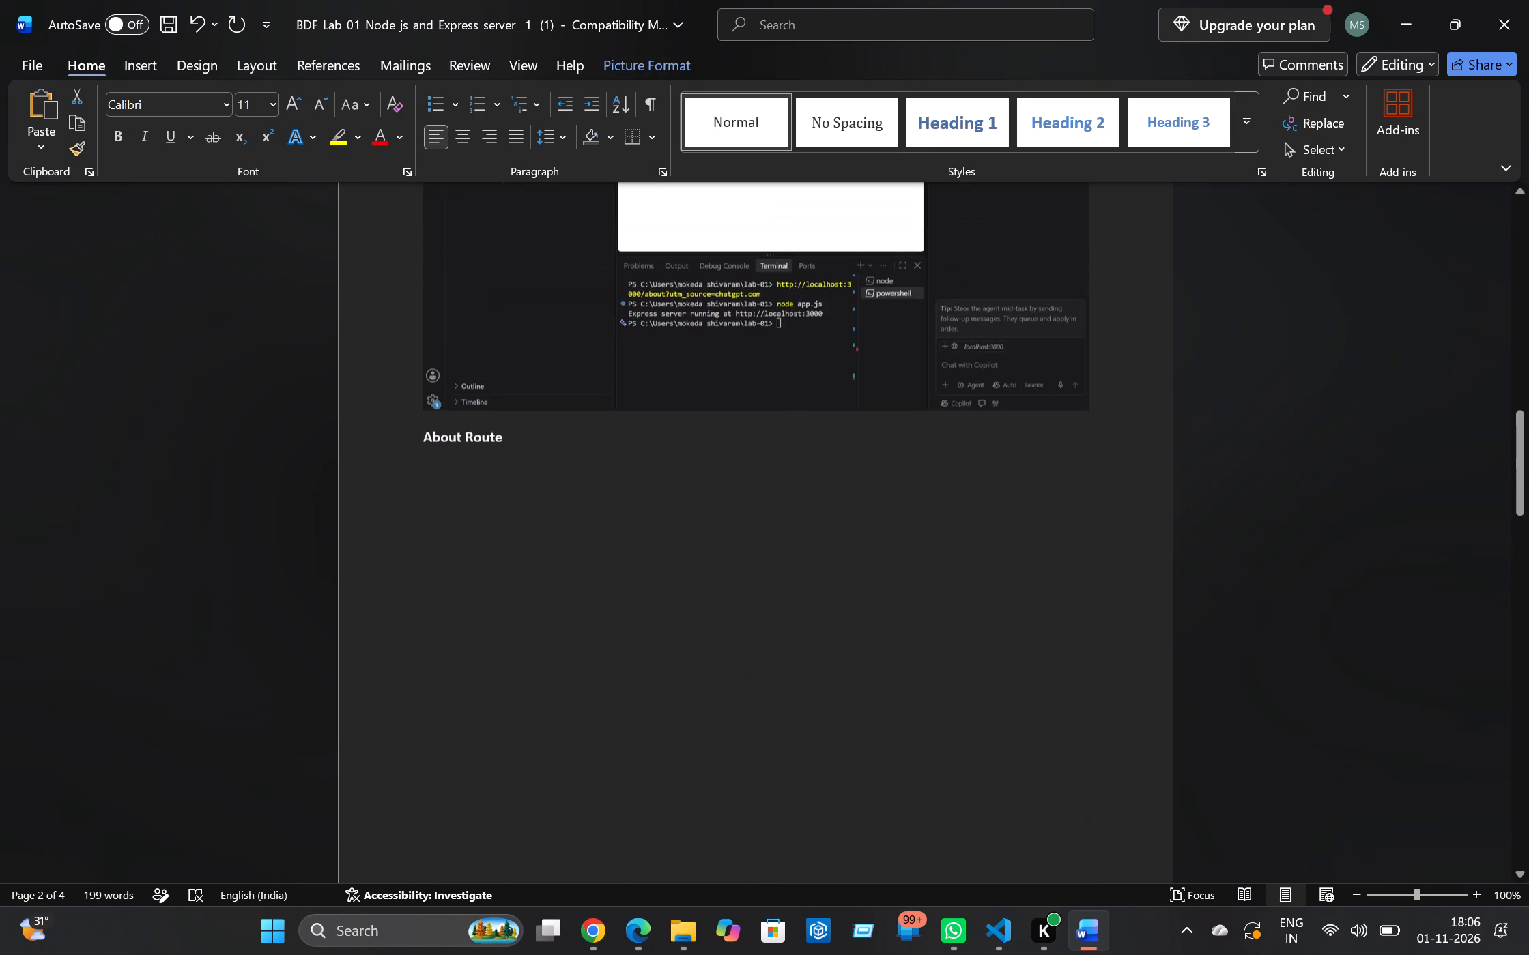
{"action": "scroll", "coordinate": [694, 583], "scroll_direction": "up", "scroll_amount": 1}
{"action": "scroll", "coordinate": [694, 583], "scroll_direction": "down", "scroll_amount": 3}
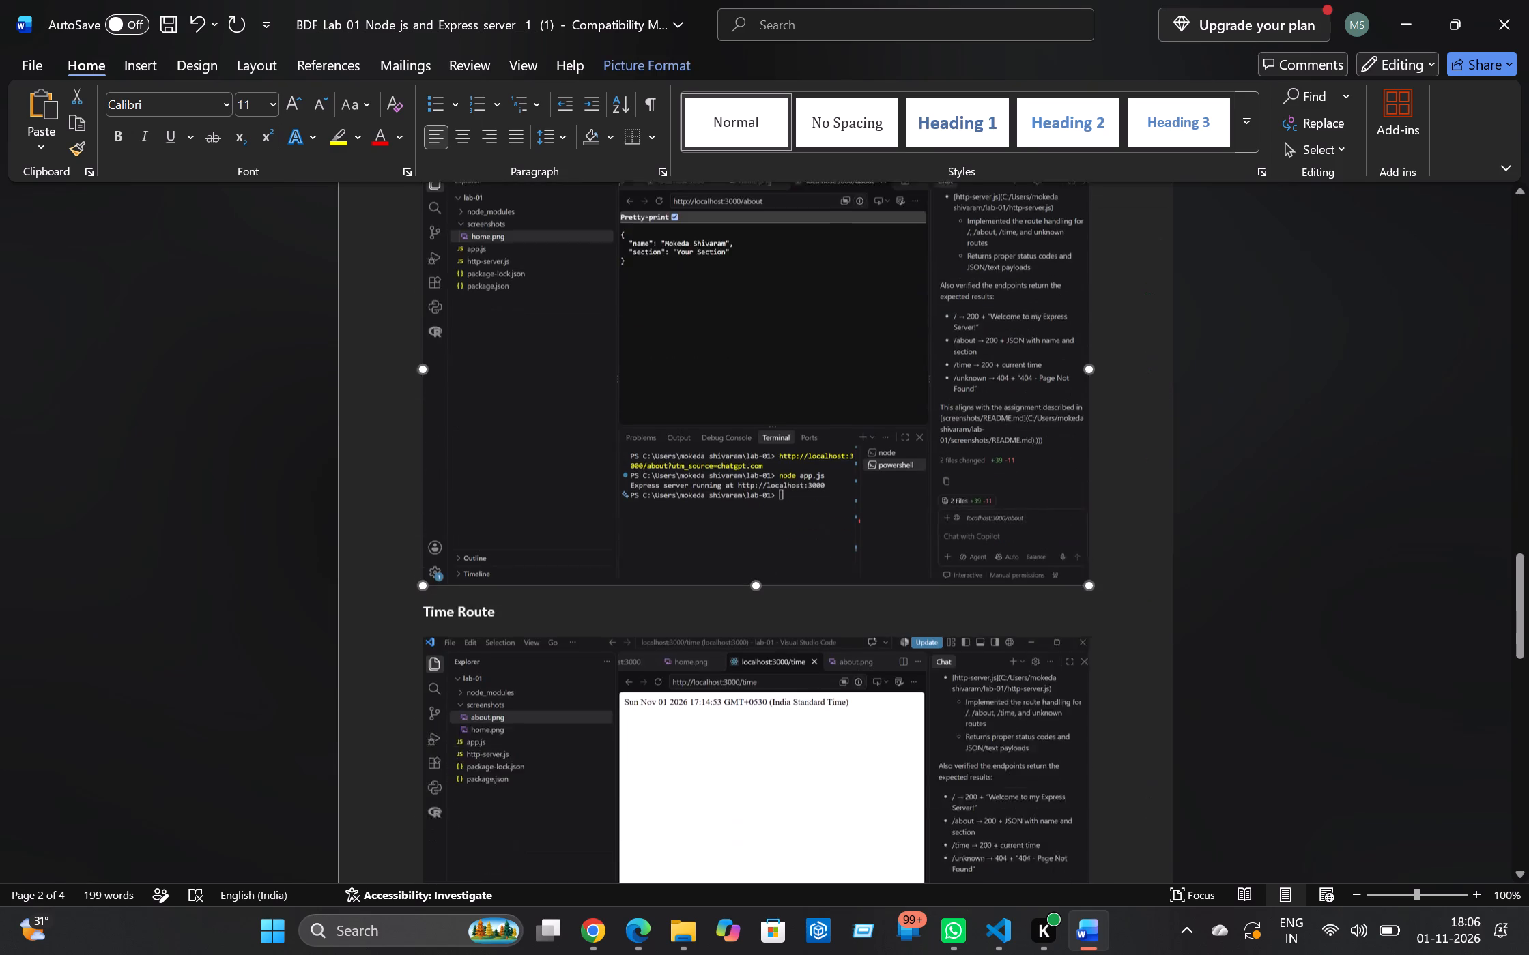
{"action": "scroll", "coordinate": [694, 583], "scroll_direction": "down", "scroll_amount": 2}
{"action": "scroll", "coordinate": [666, 315], "scroll_direction": "up", "scroll_amount": 3}
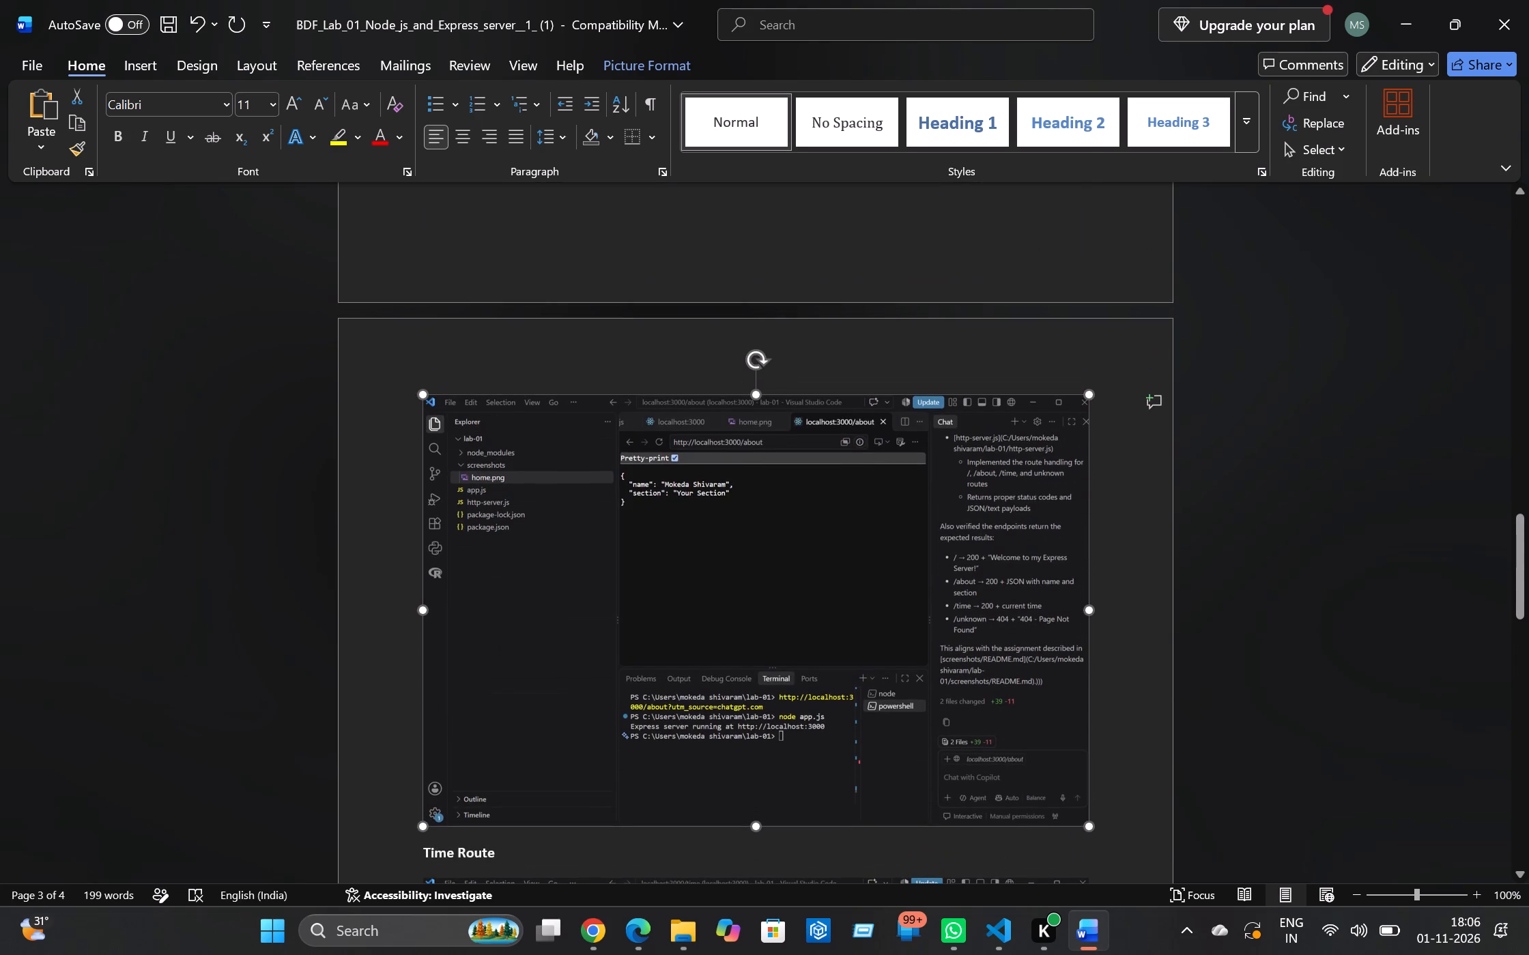
{"action": "scroll", "coordinate": [799, 599], "scroll_direction": "up", "scroll_amount": 2}
{"action": "scroll", "coordinate": [644, 581], "scroll_direction": "down", "scroll_amount": 3}
{"action": "scroll", "coordinate": [644, 581], "scroll_direction": "up", "scroll_amount": 2}
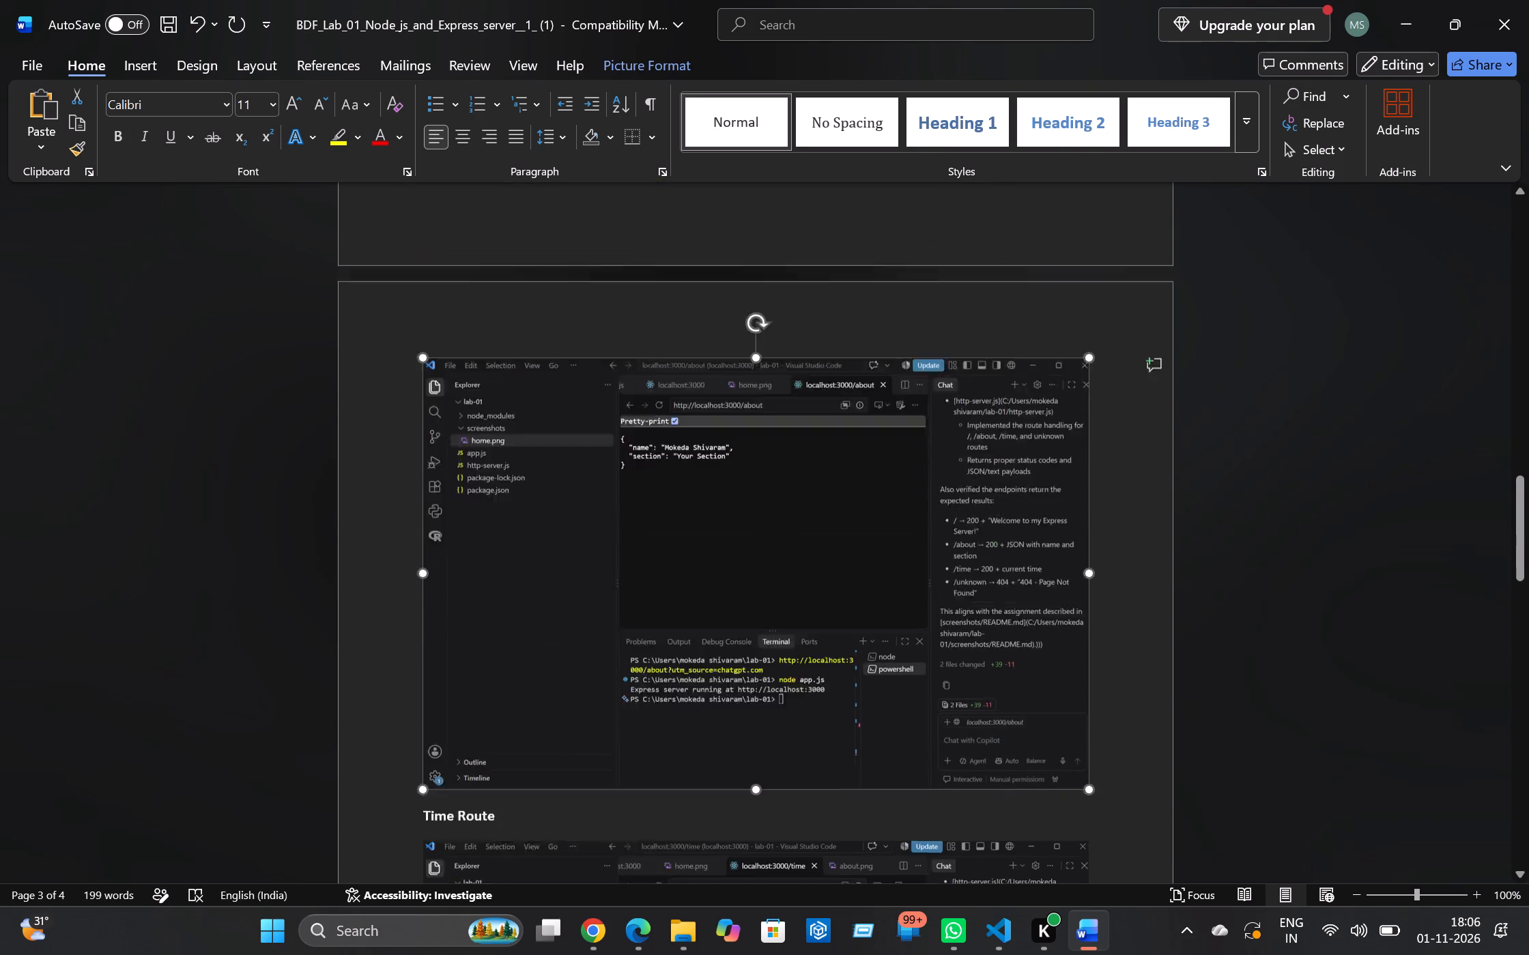
Increase the font size of all content below the document title, through the end of the Conclusion paragraph, by two steps.
{"action": "scroll", "coordinate": [644, 581], "scroll_direction": "up", "scroll_amount": 9}
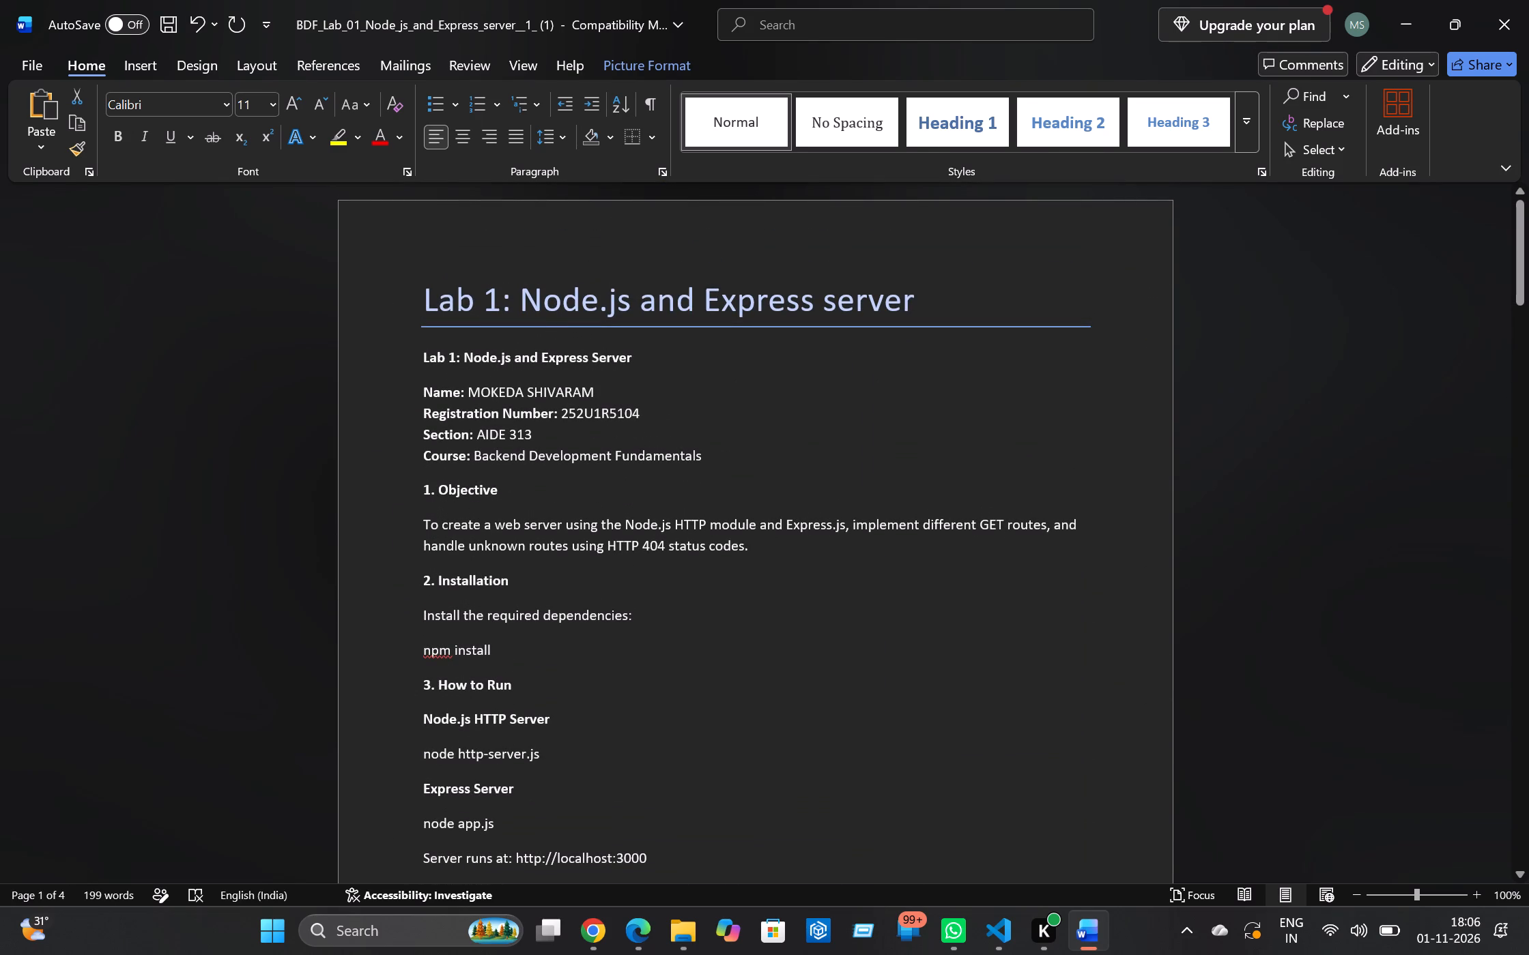
{"action": "left_click_drag", "start_coordinate": [425, 357], "coordinate": [535, 881]}
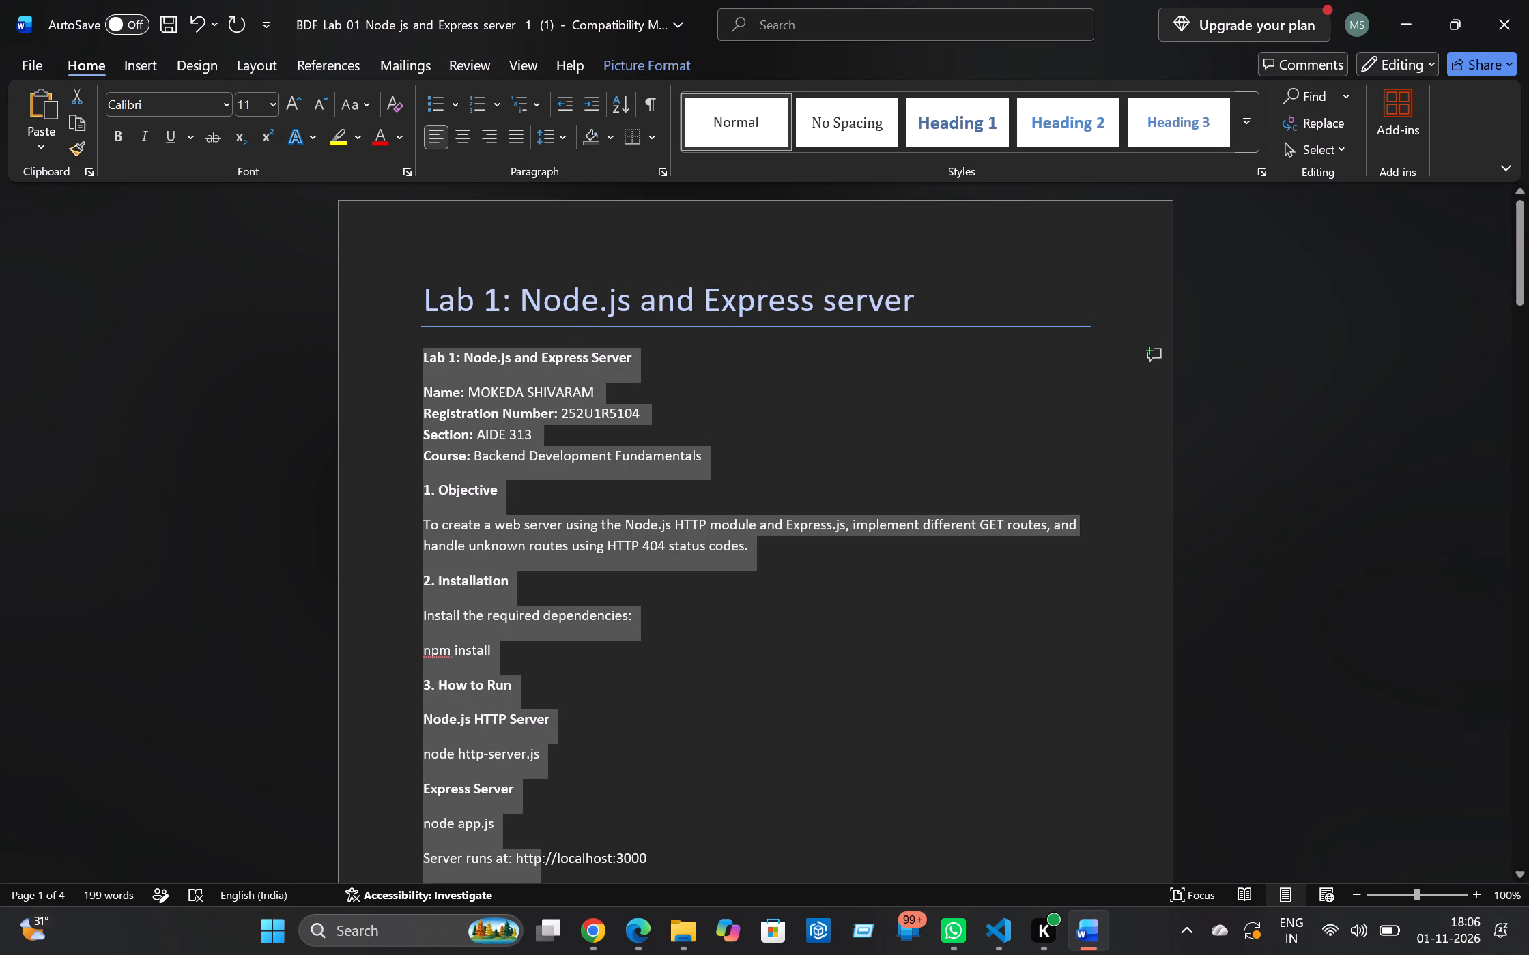
{"action": "left_click_drag", "start_coordinate": [535, 881], "coordinate": [545, 954]}
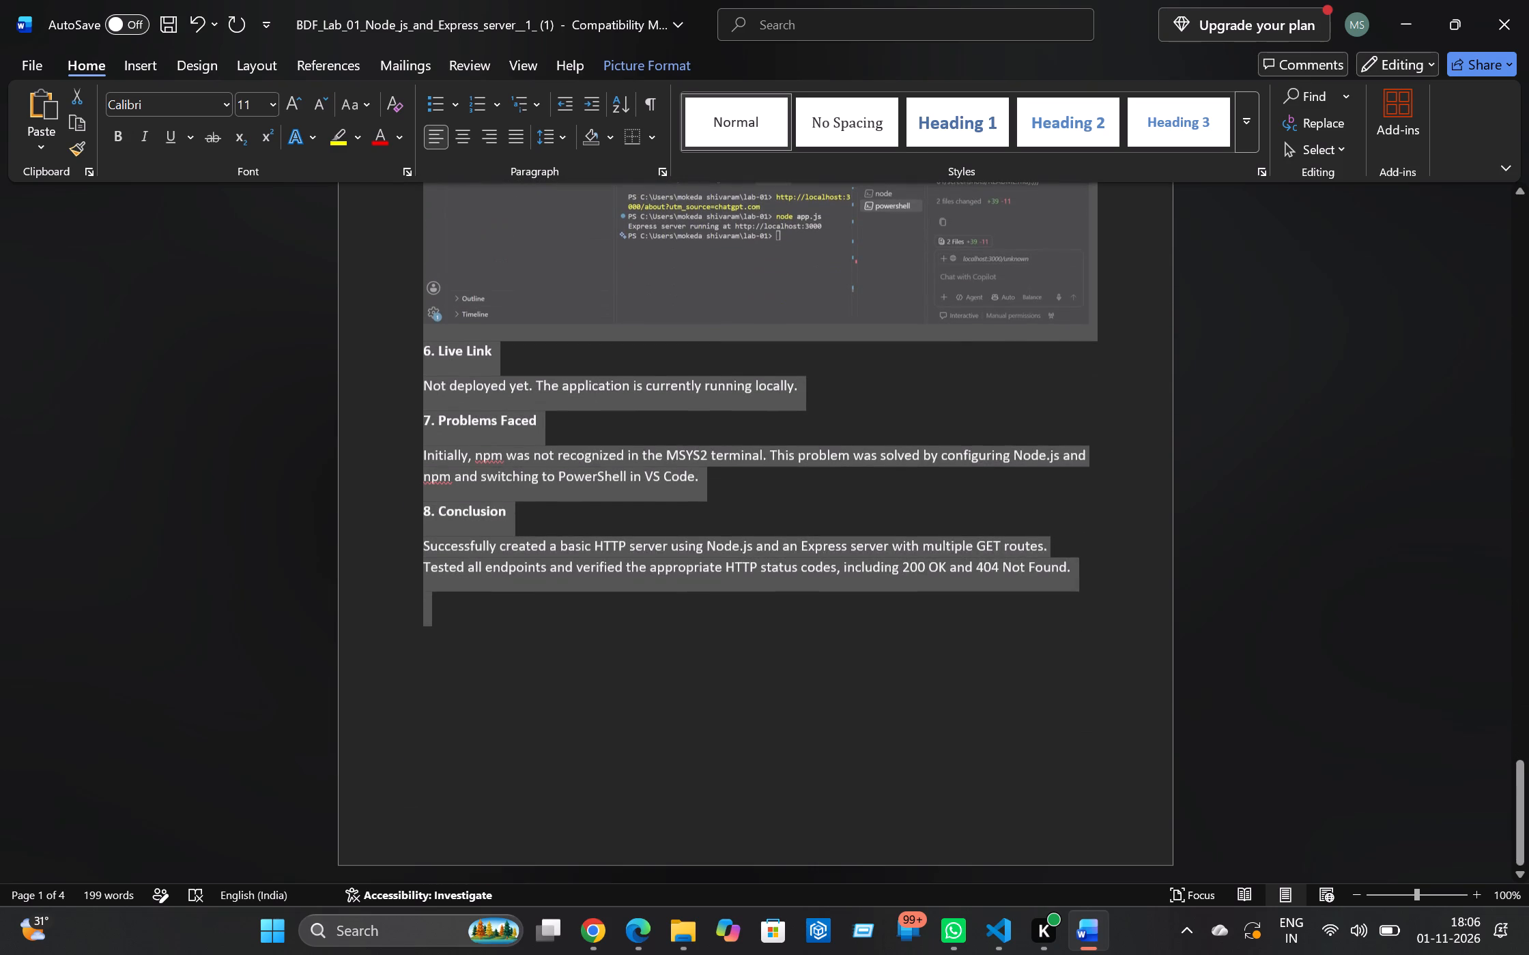
{"action": "left_click_drag", "start_coordinate": [545, 954], "coordinate": [442, 587]}
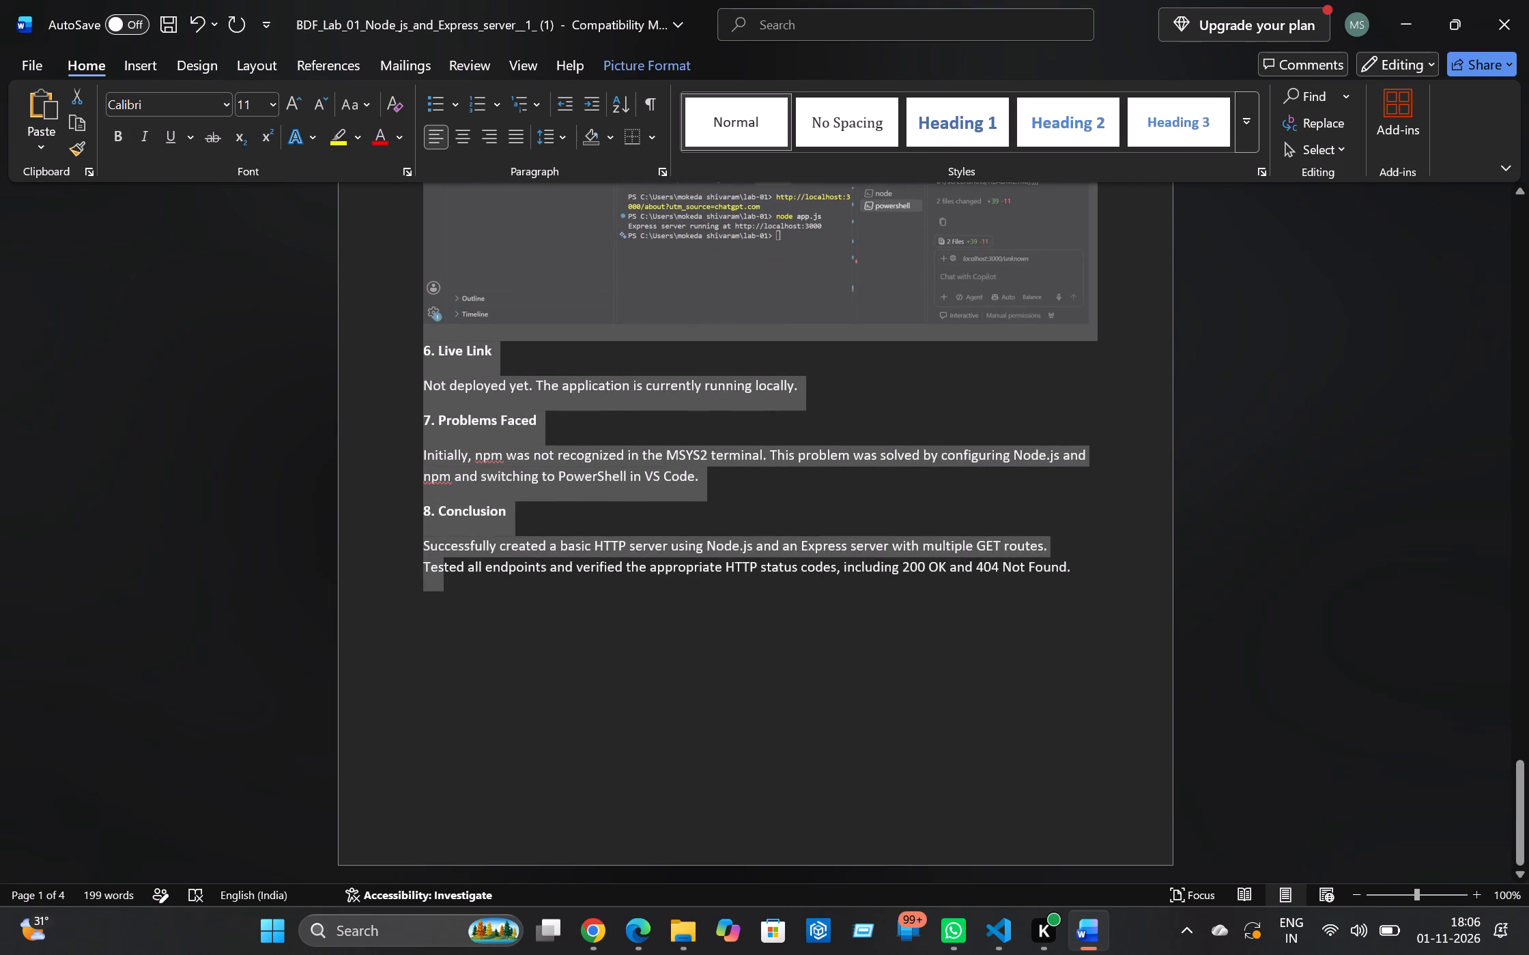
{"action": "left_click_drag", "start_coordinate": [442, 587], "coordinate": [1139, 572]}
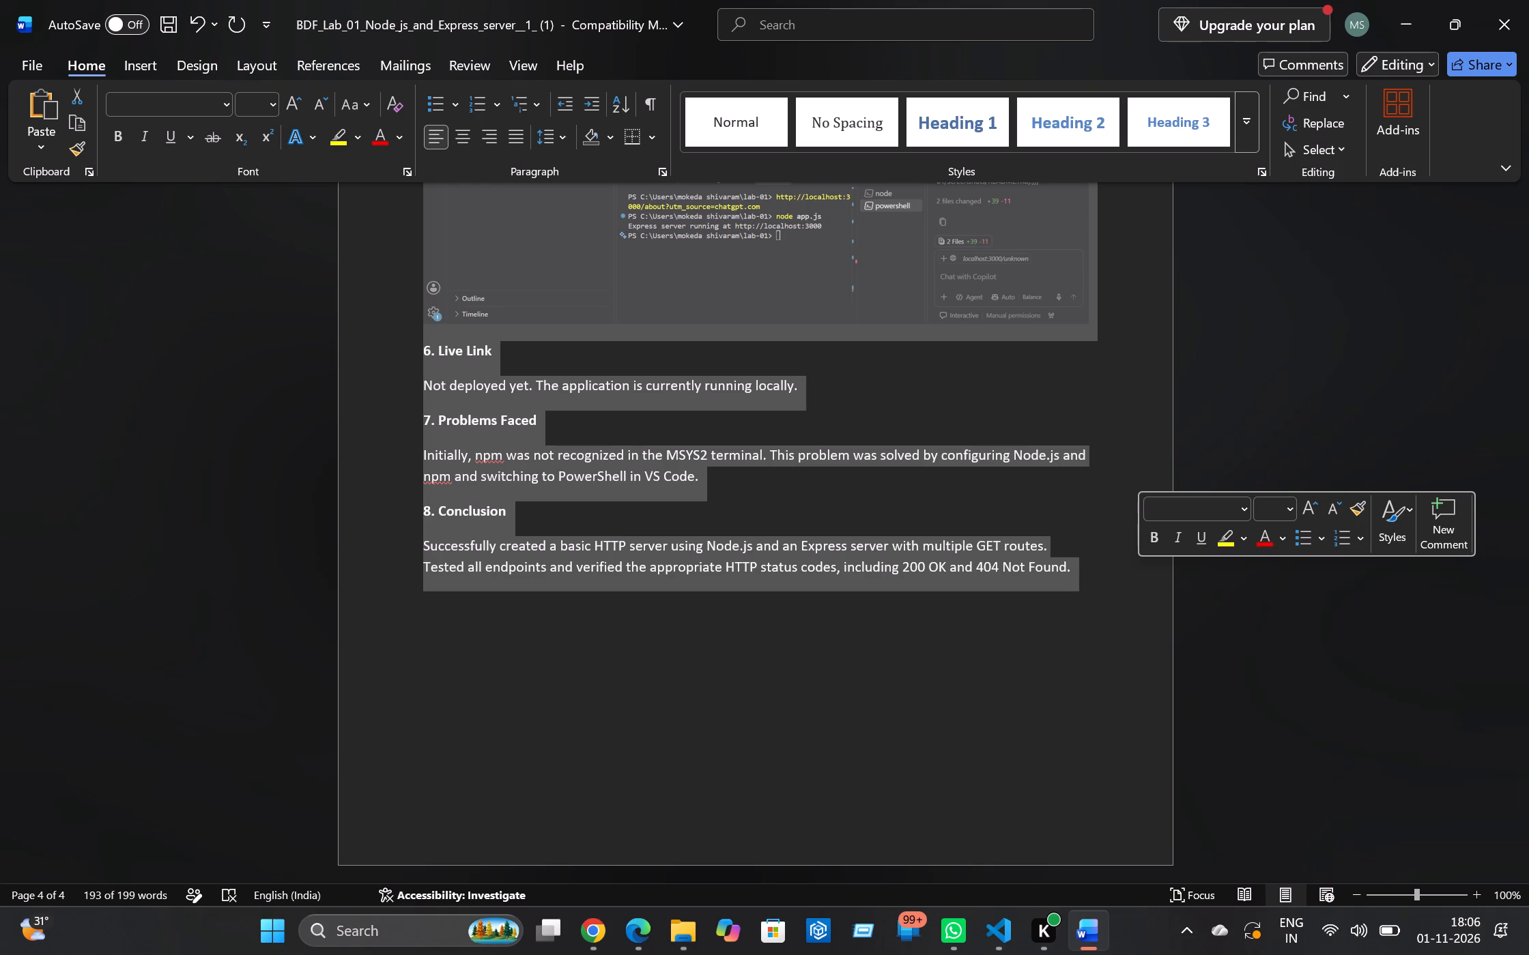
{"action": "left_click", "coordinate": [1308, 502]}
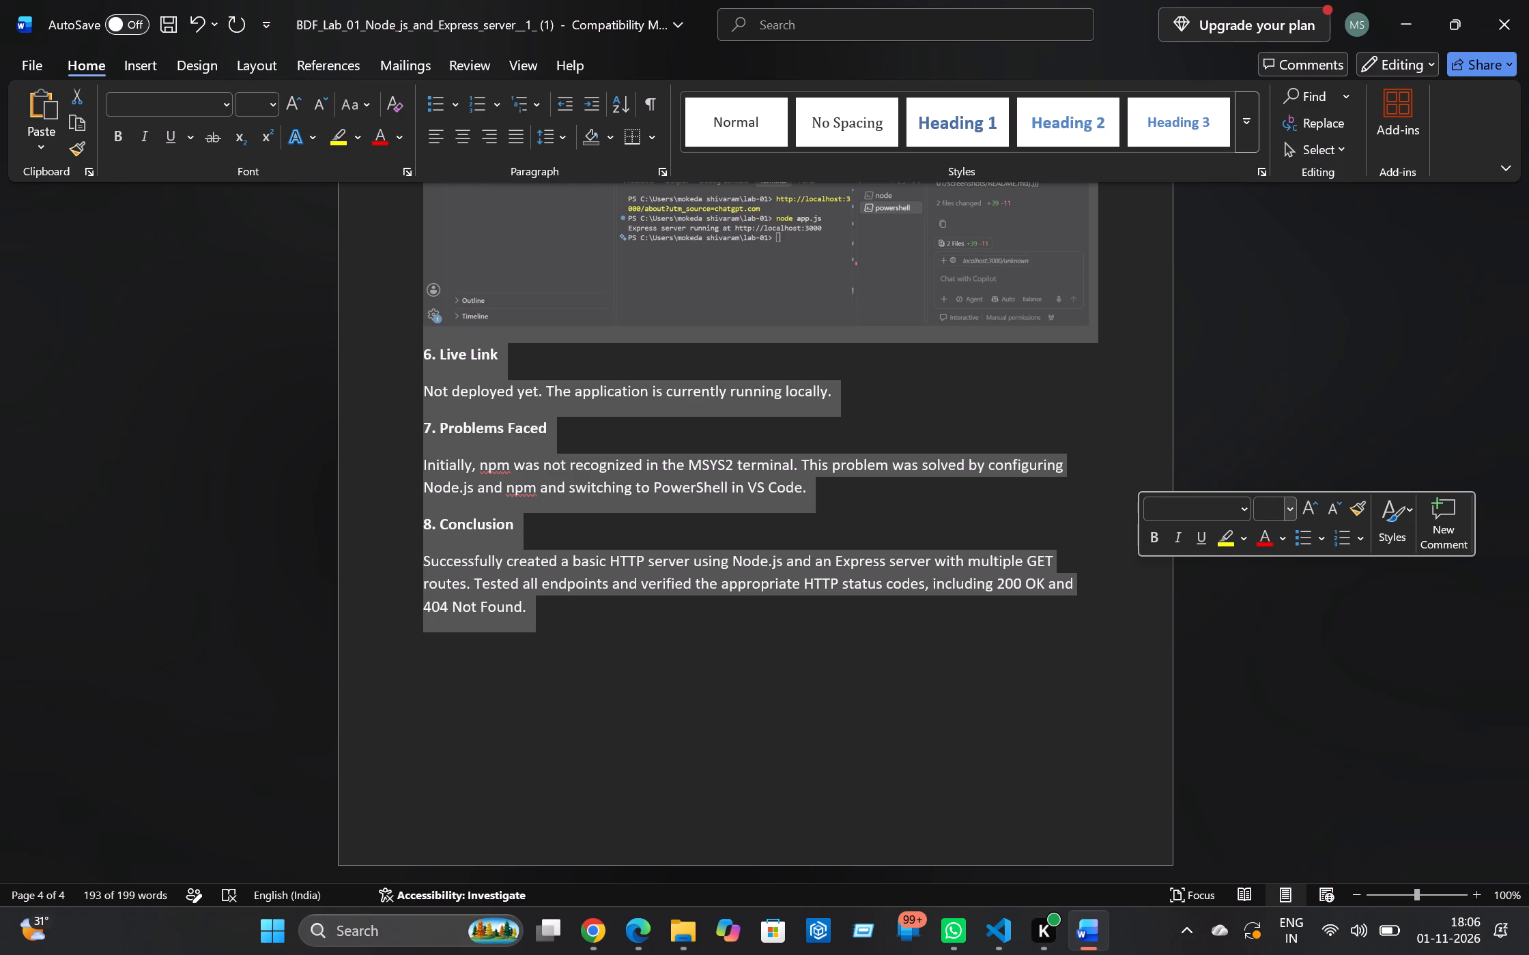
{"action": "left_click", "coordinate": [1311, 505]}
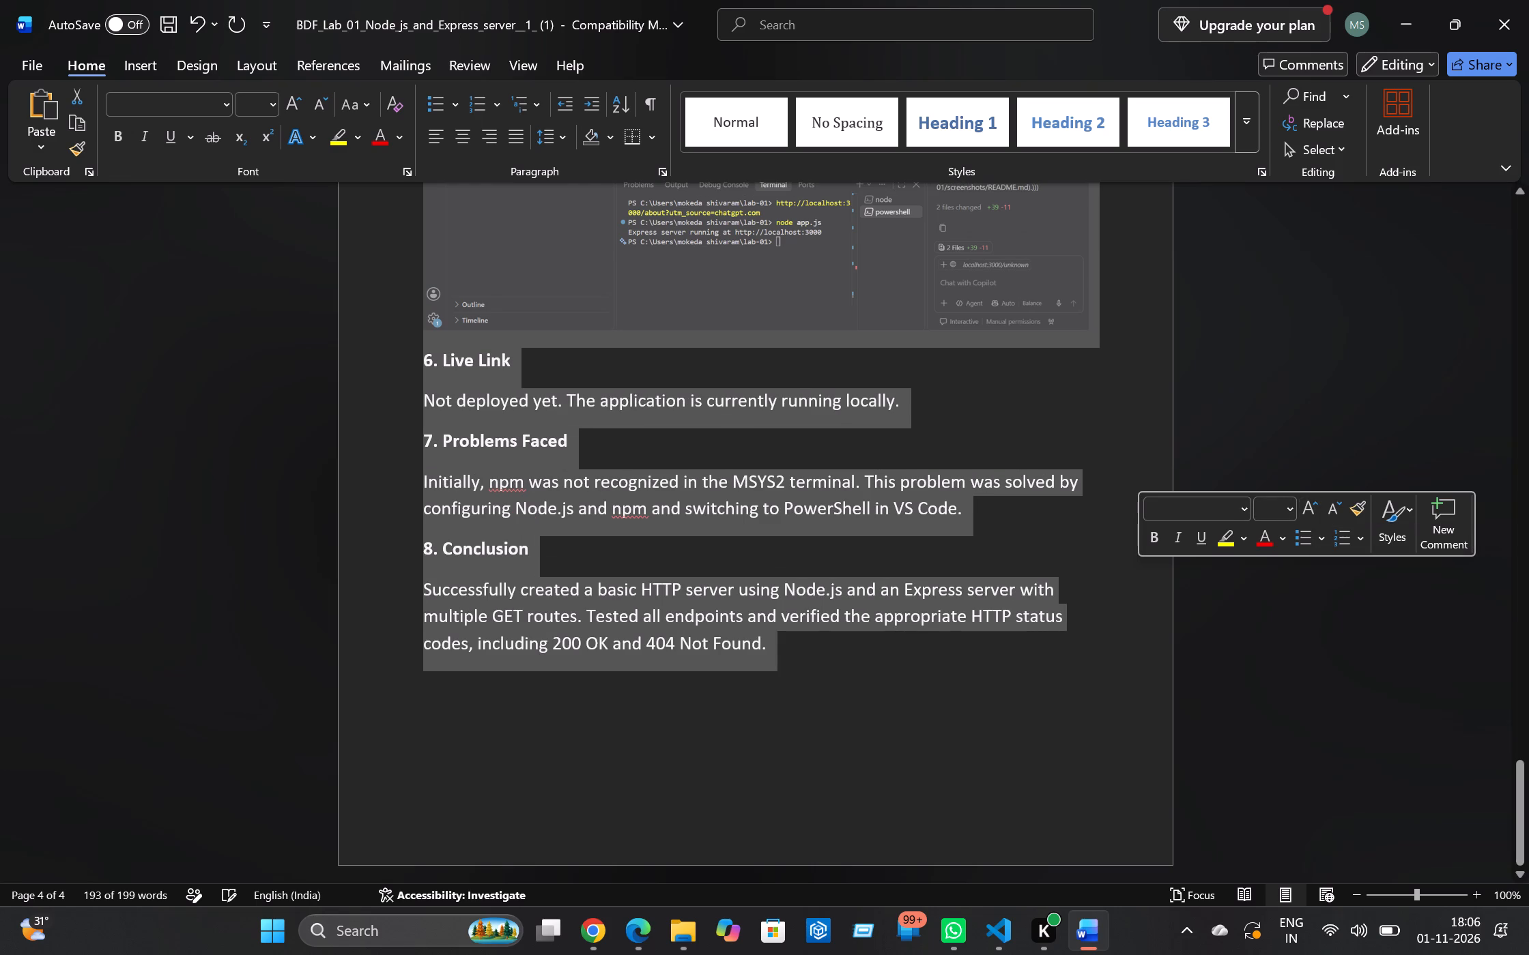
{"action": "left_click", "coordinate": [987, 461]}
Review the enlarged text, the Endpoints table and the route screenshots from the last page back to the first.
{"action": "scroll", "coordinate": [987, 461], "scroll_direction": "up", "scroll_amount": 8}
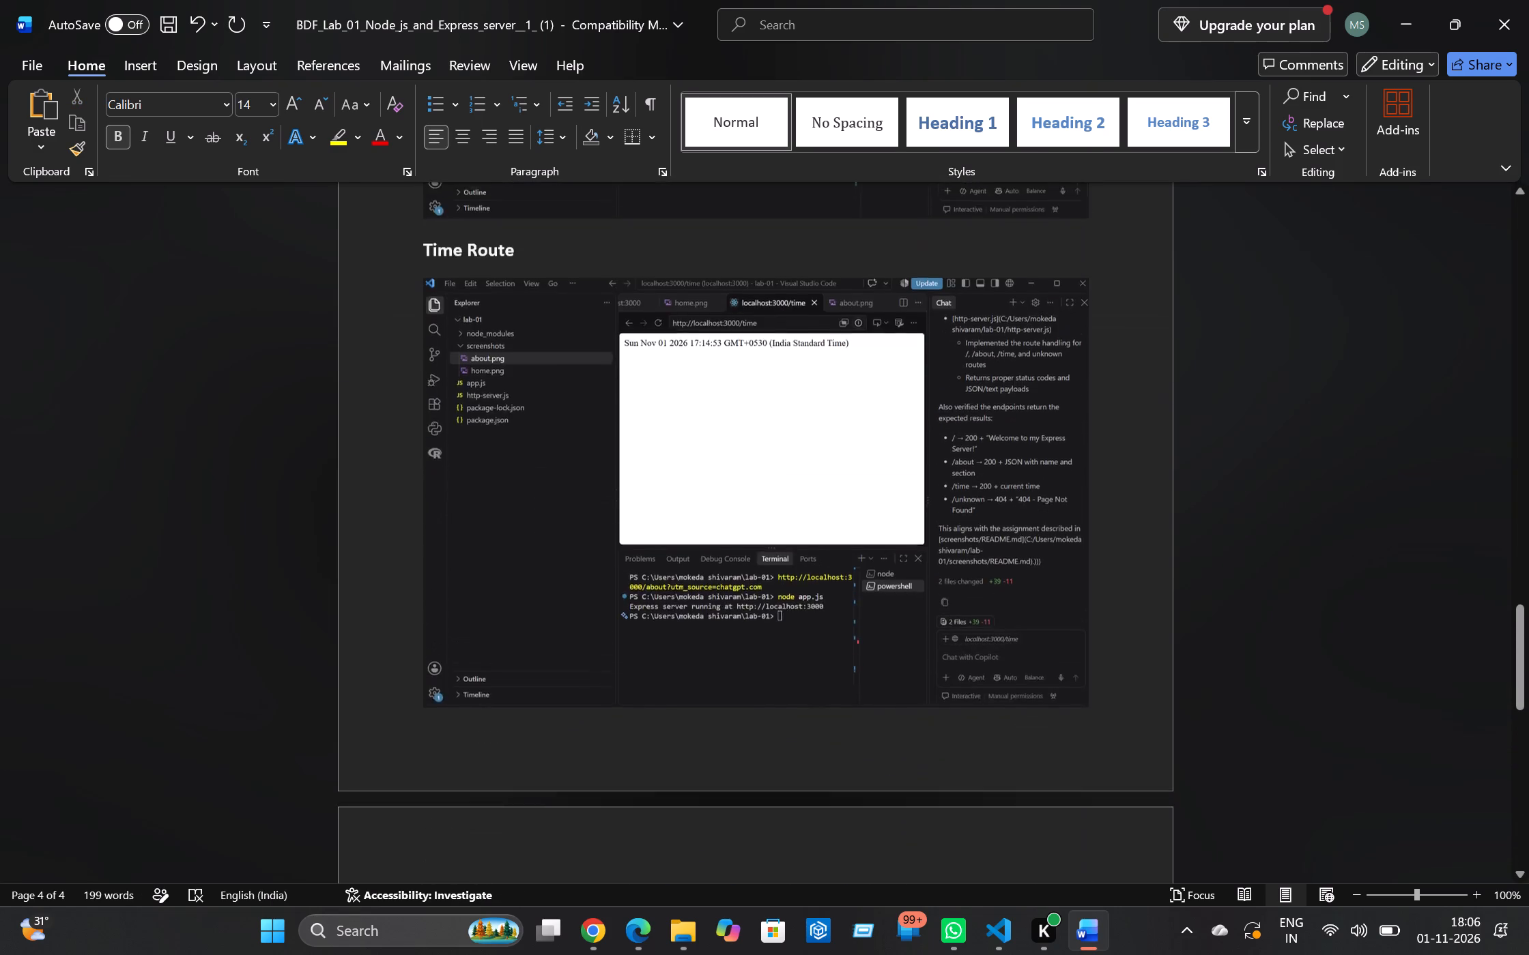
{"action": "scroll", "coordinate": [987, 461], "scroll_direction": "up", "scroll_amount": 6}
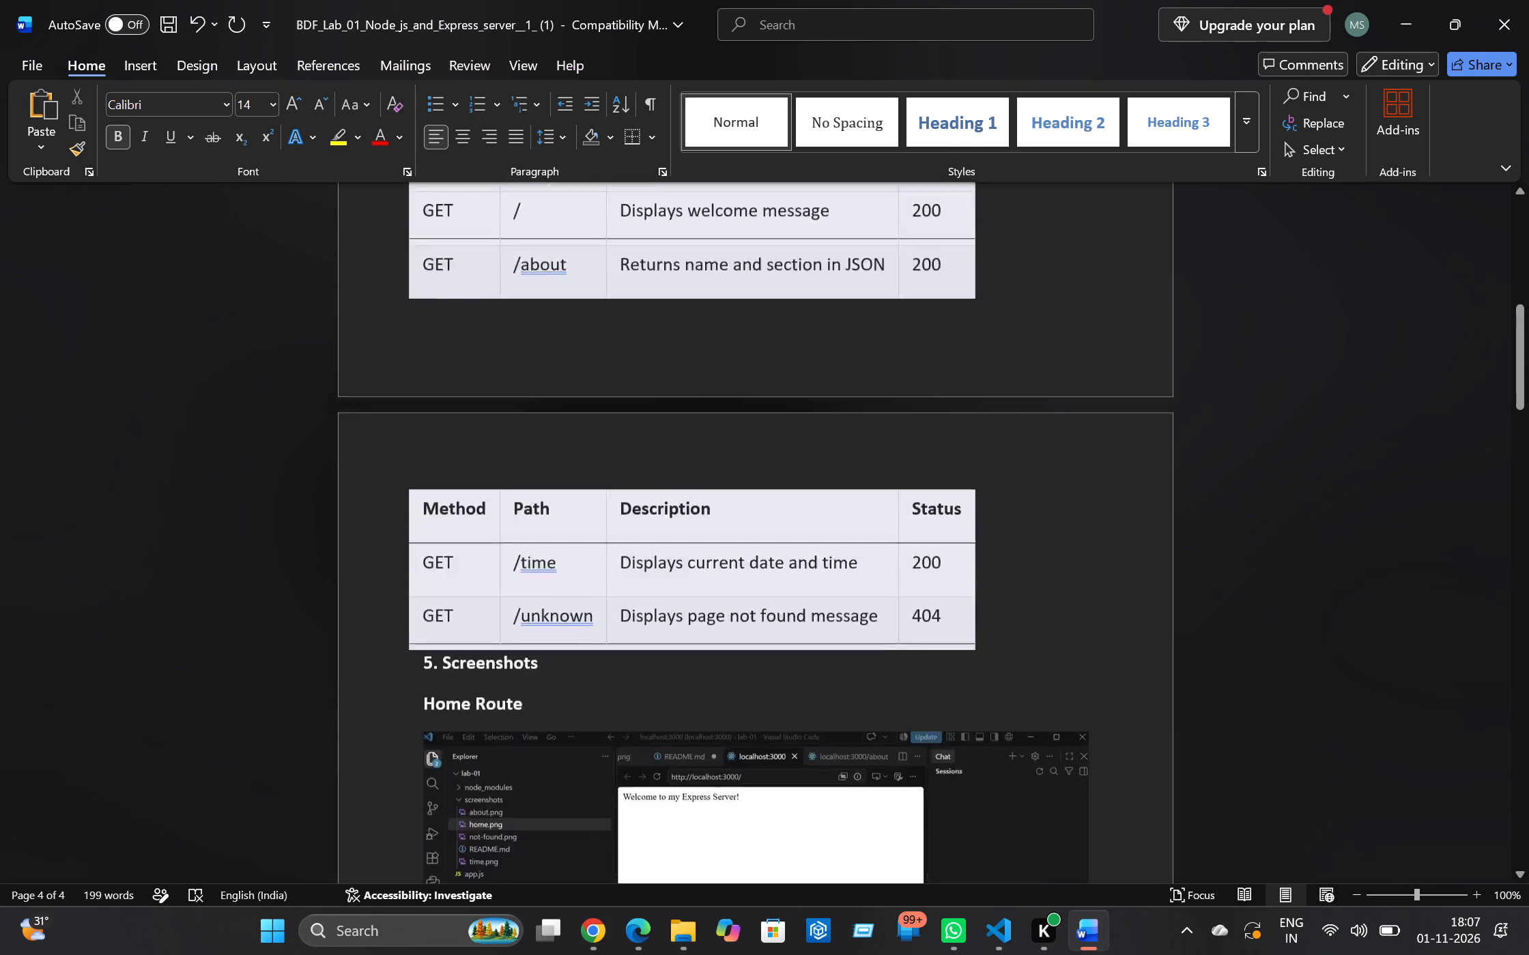
{"action": "scroll", "coordinate": [987, 461], "scroll_direction": "up", "scroll_amount": 1}
{"action": "scroll", "coordinate": [987, 461], "scroll_direction": "down", "scroll_amount": 2}
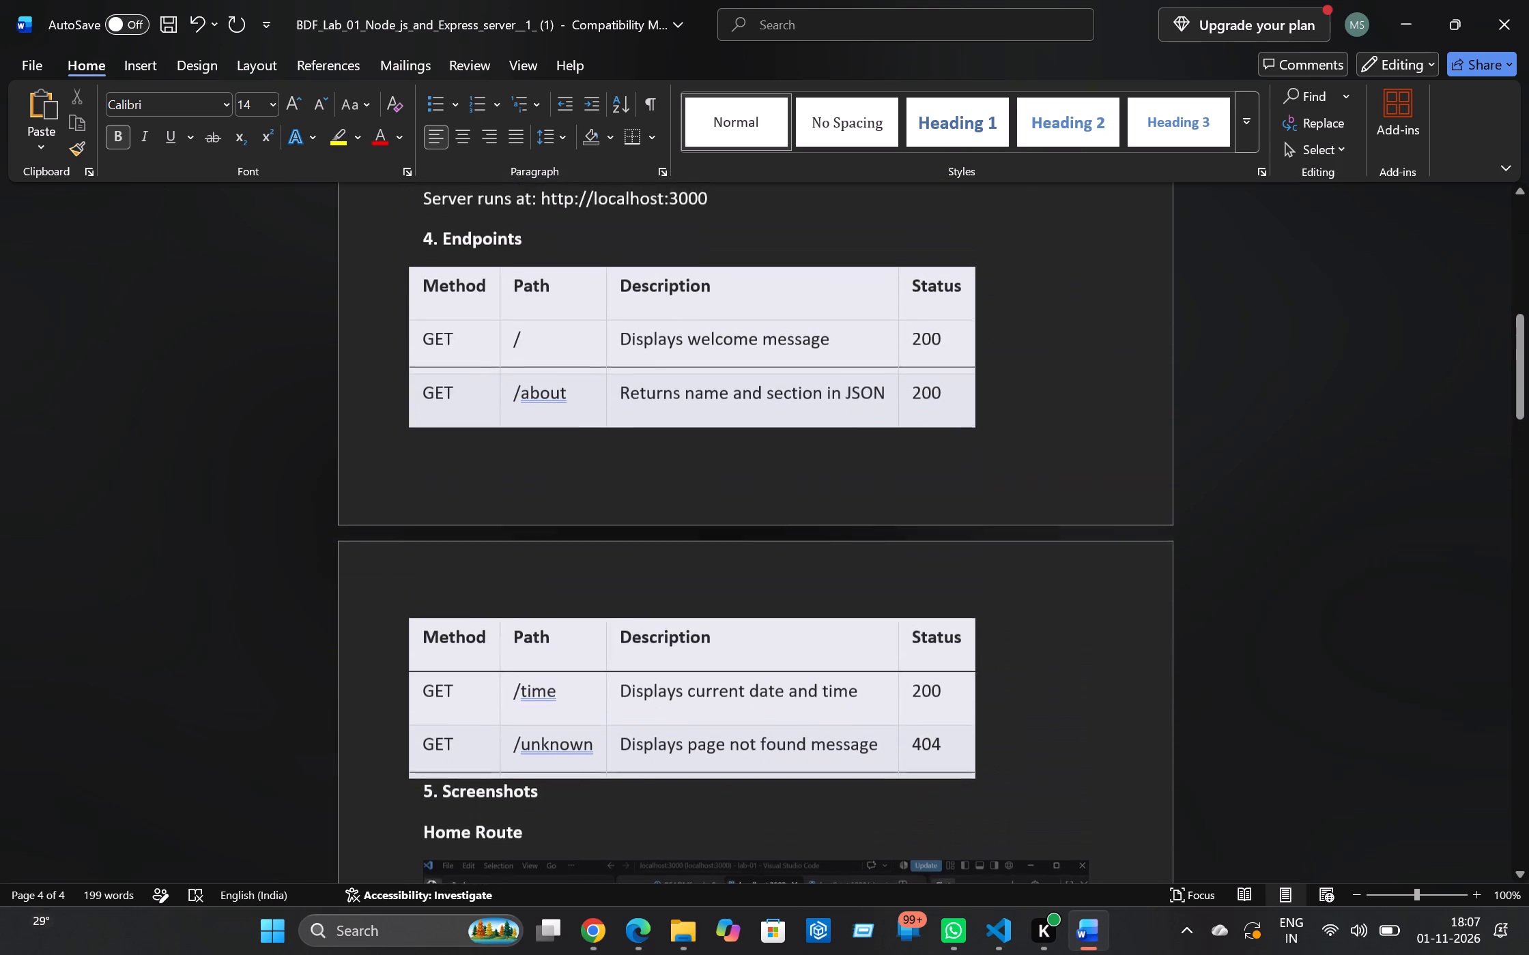
{"action": "scroll", "coordinate": [987, 461], "scroll_direction": "up", "scroll_amount": 4}
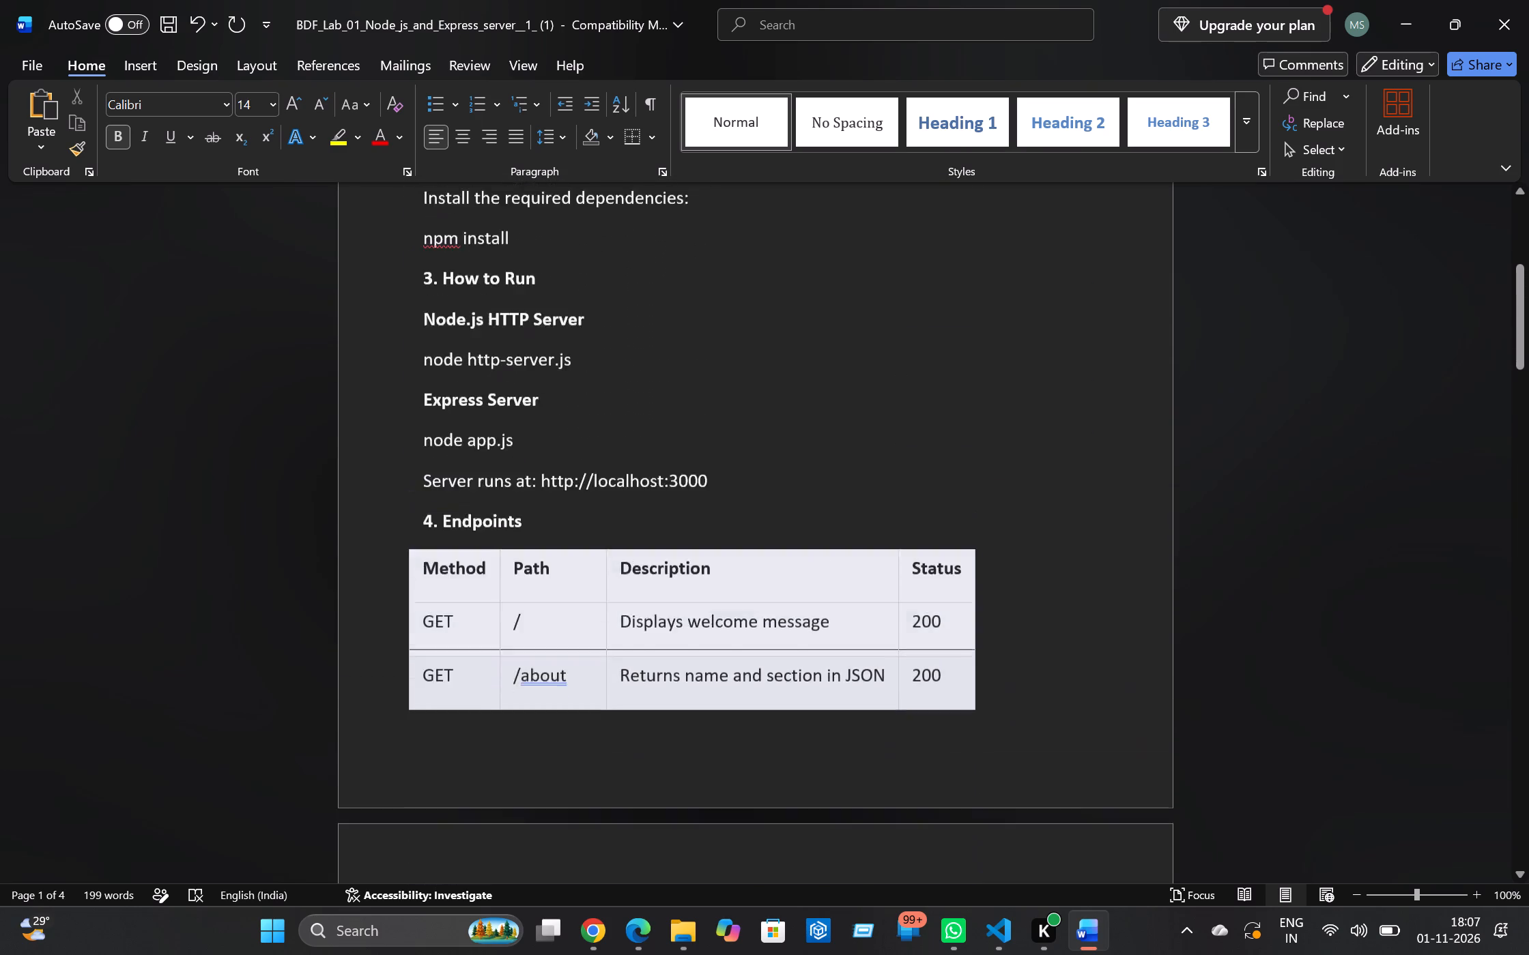
{"action": "scroll", "coordinate": [987, 461], "scroll_direction": "up", "scroll_amount": 3}
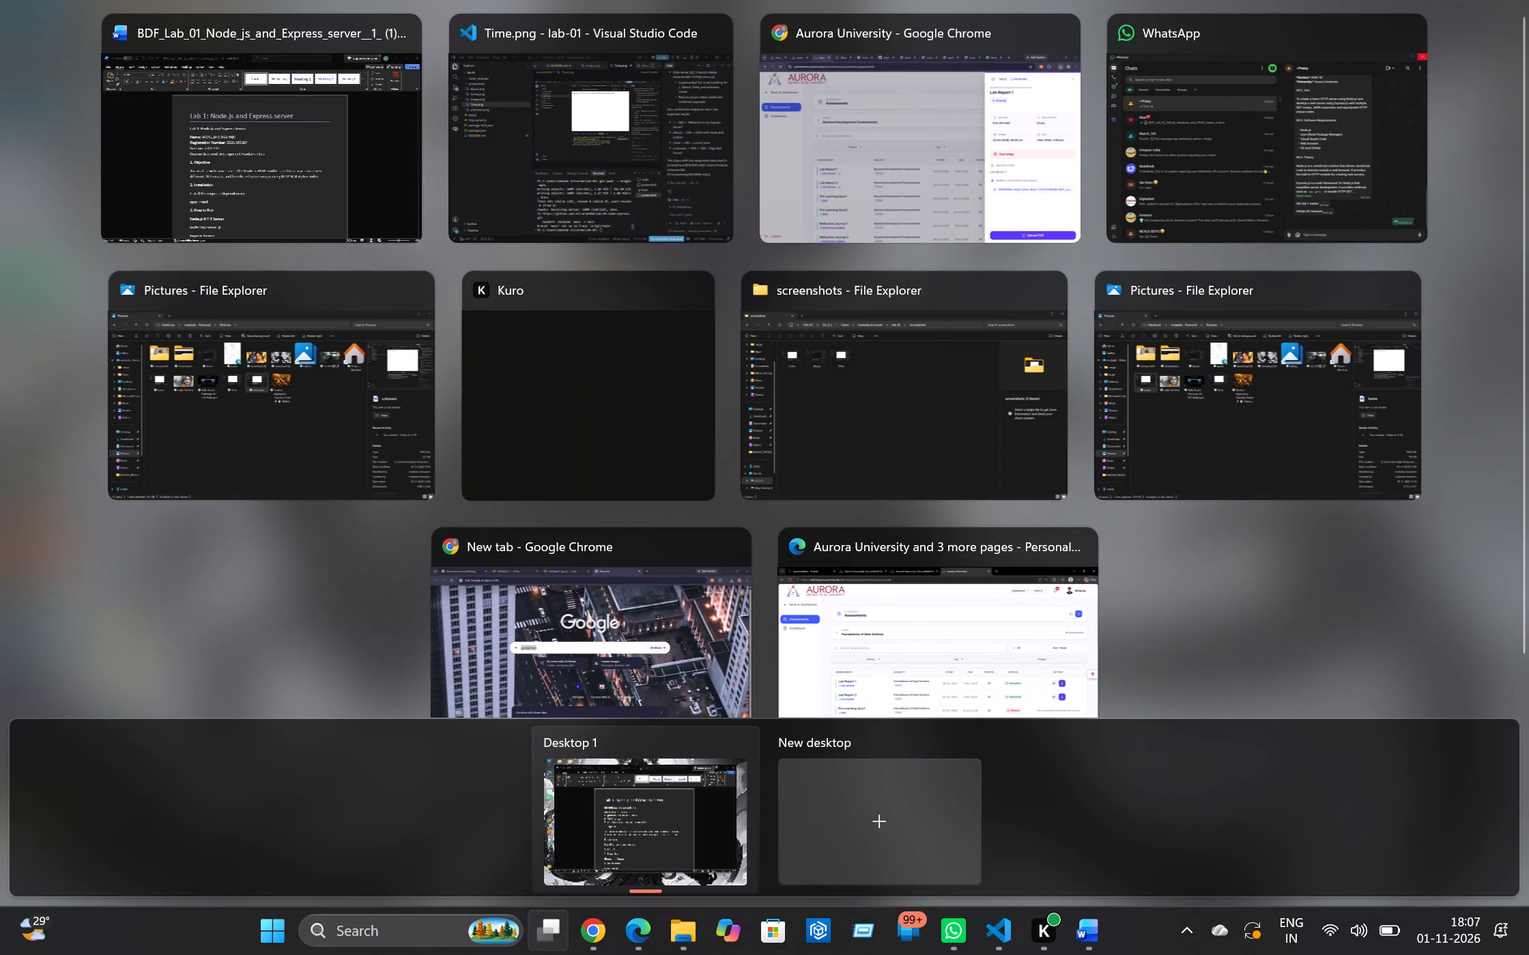
Switch to Chrome and go back from the unknown.png file to the main page of the lab-01-node-express GitHub repository.
{"action": "left_click", "coordinate": [982, 155]}
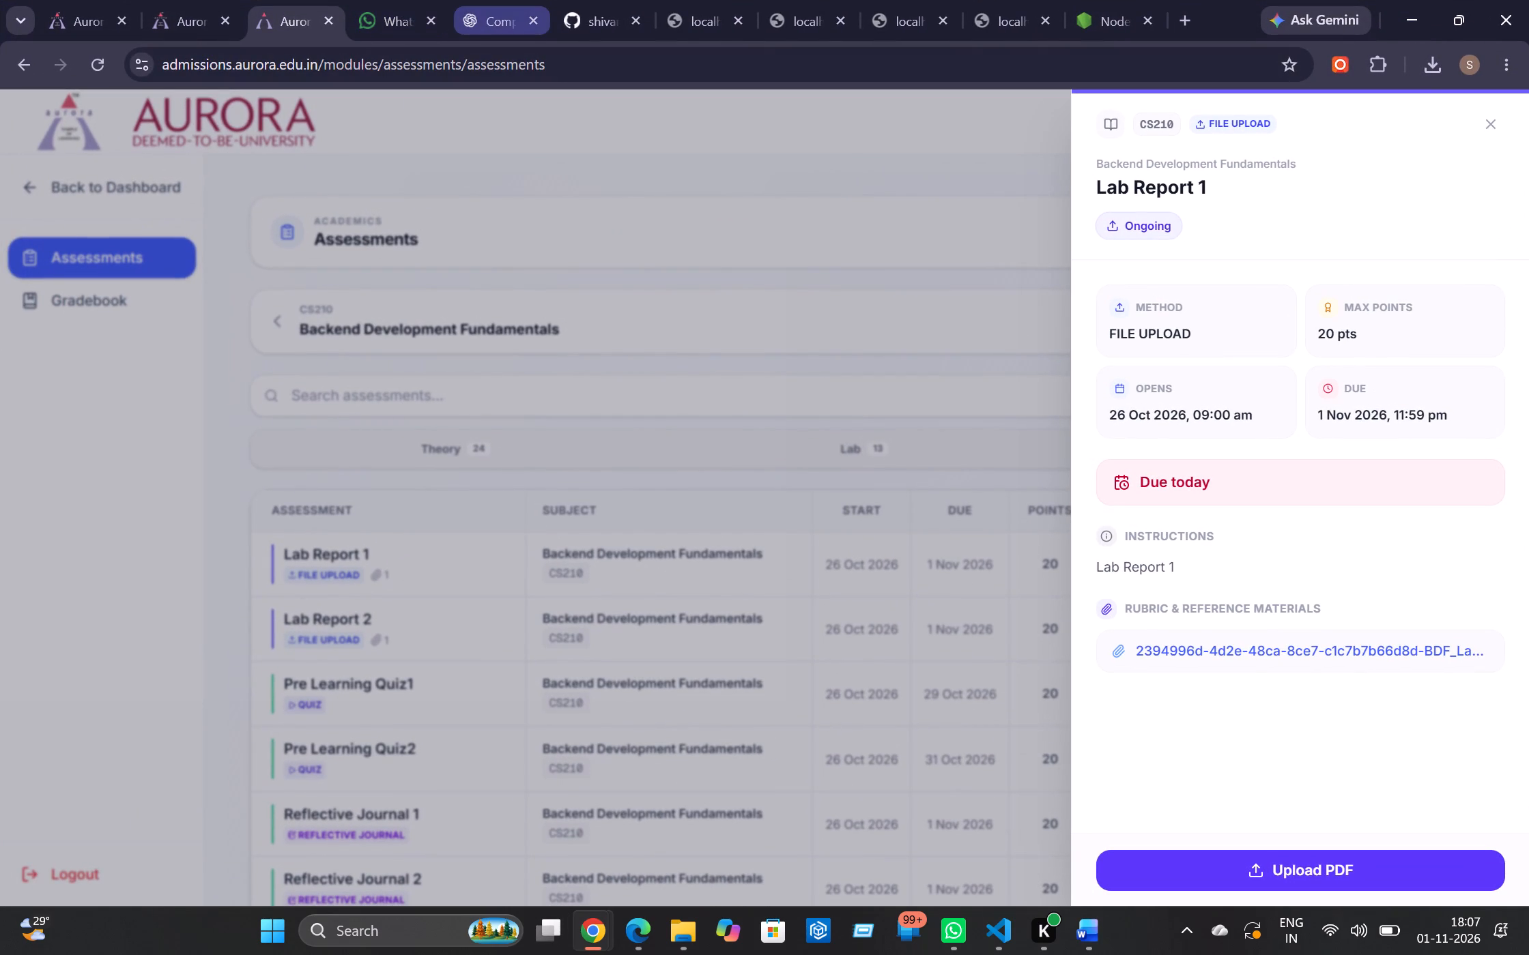
{"action": "left_click", "coordinate": [575, 14]}
{"action": "left_click", "coordinate": [679, 365]}
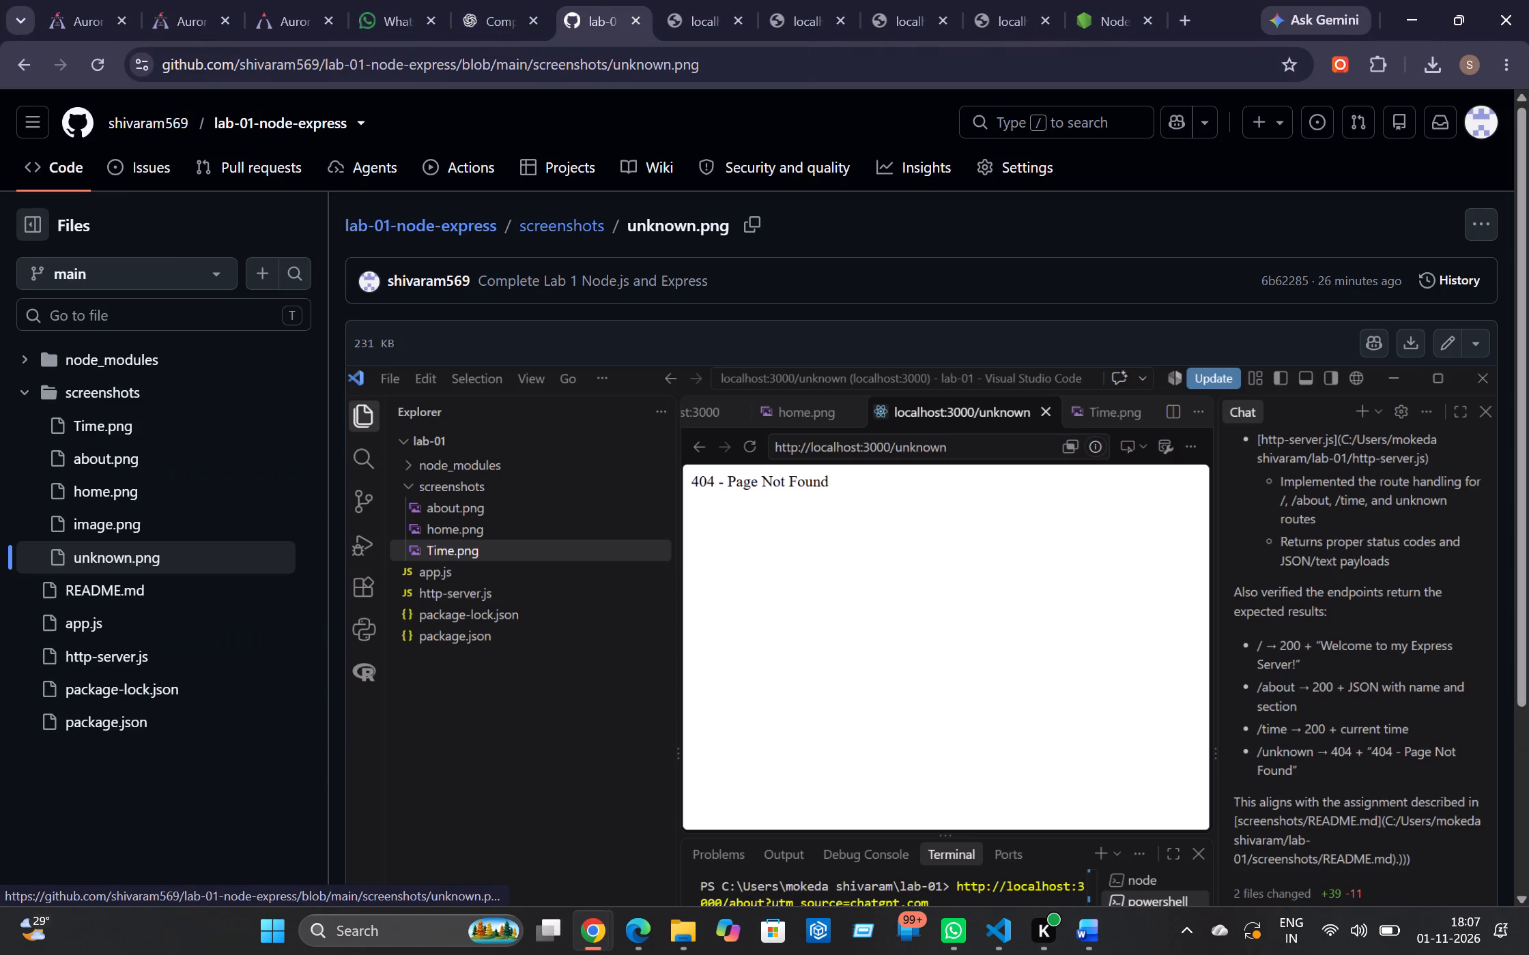
{"action": "scroll", "coordinate": [321, 269], "scroll_direction": "right", "scroll_amount": 9}
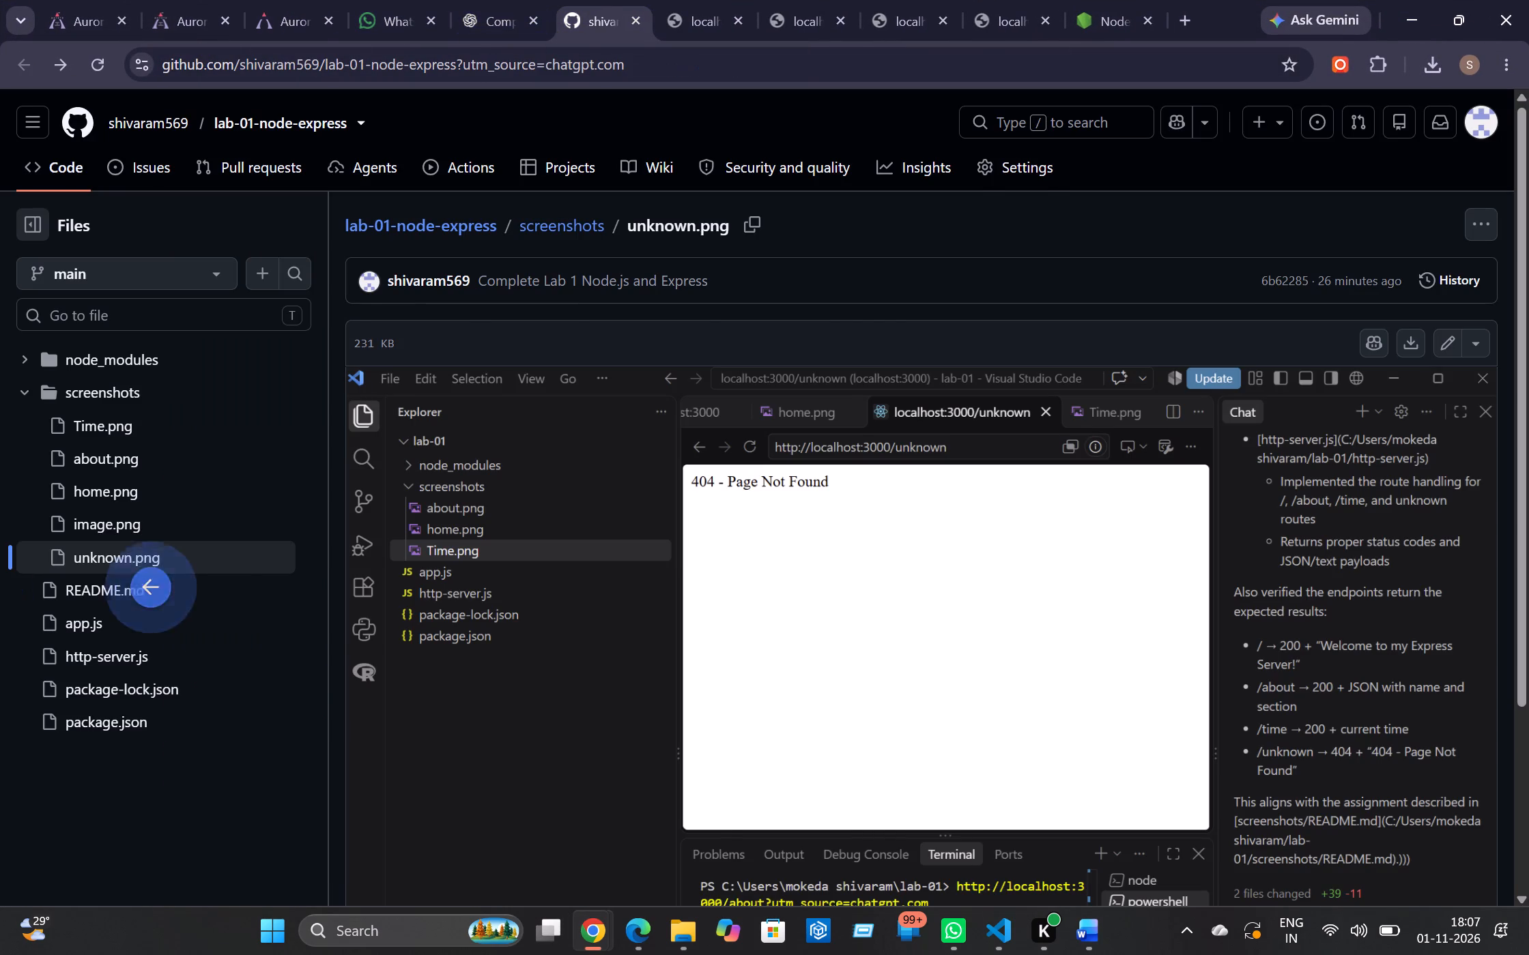
{"action": "scroll", "coordinate": [638, 409], "scroll_direction": "up", "scroll_amount": 15}
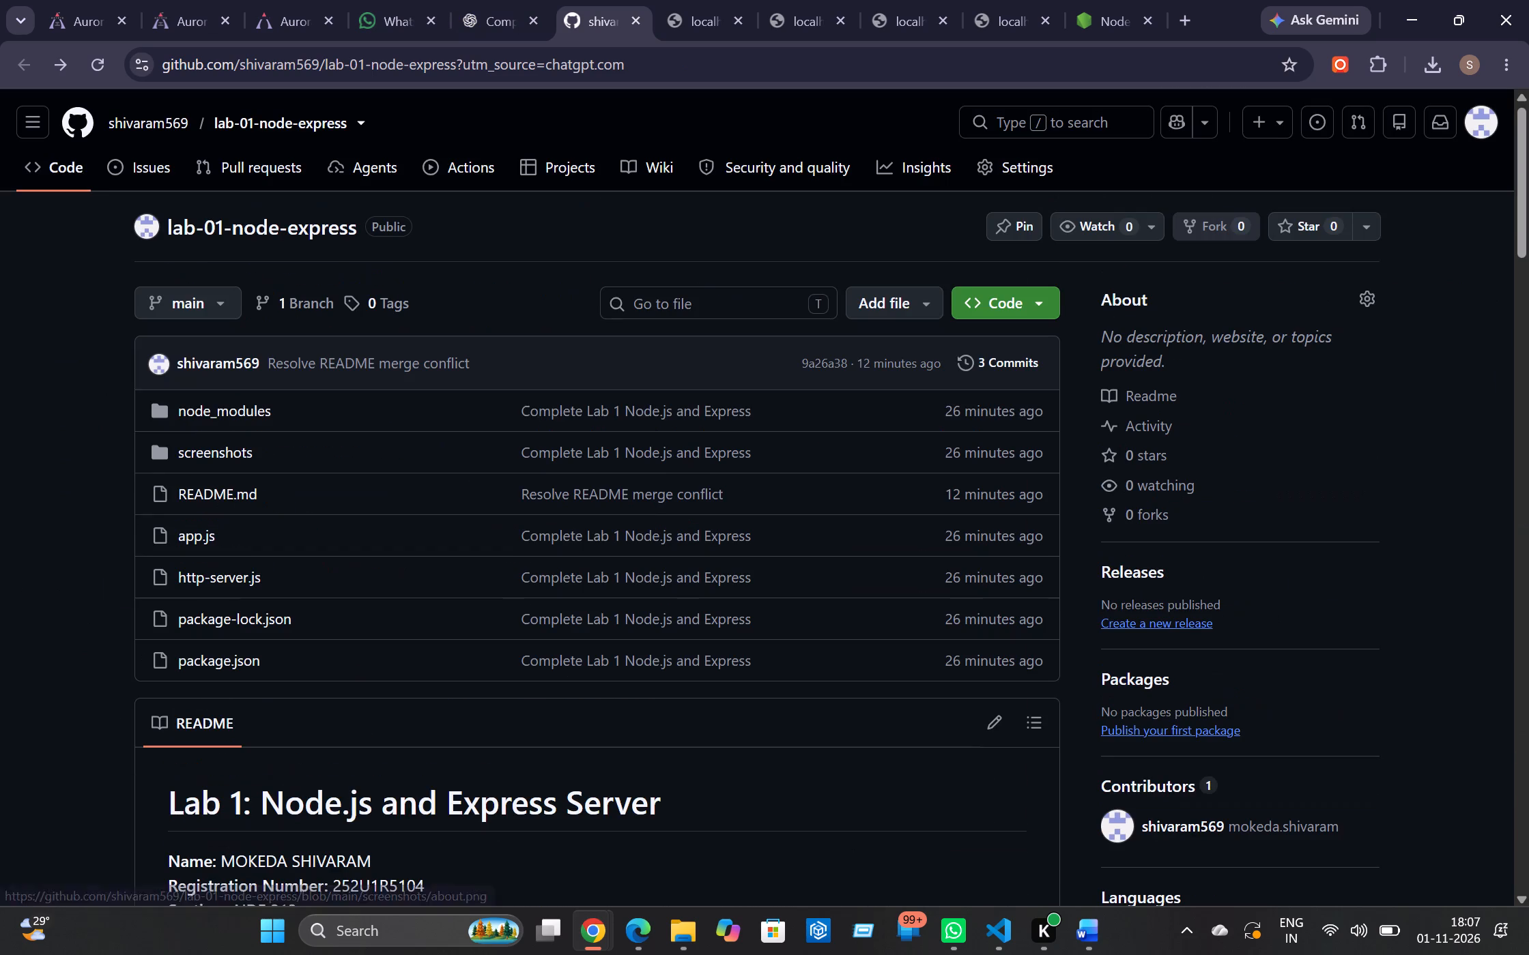
{"action": "scroll", "coordinate": [638, 409], "scroll_direction": "up", "scroll_amount": 3}
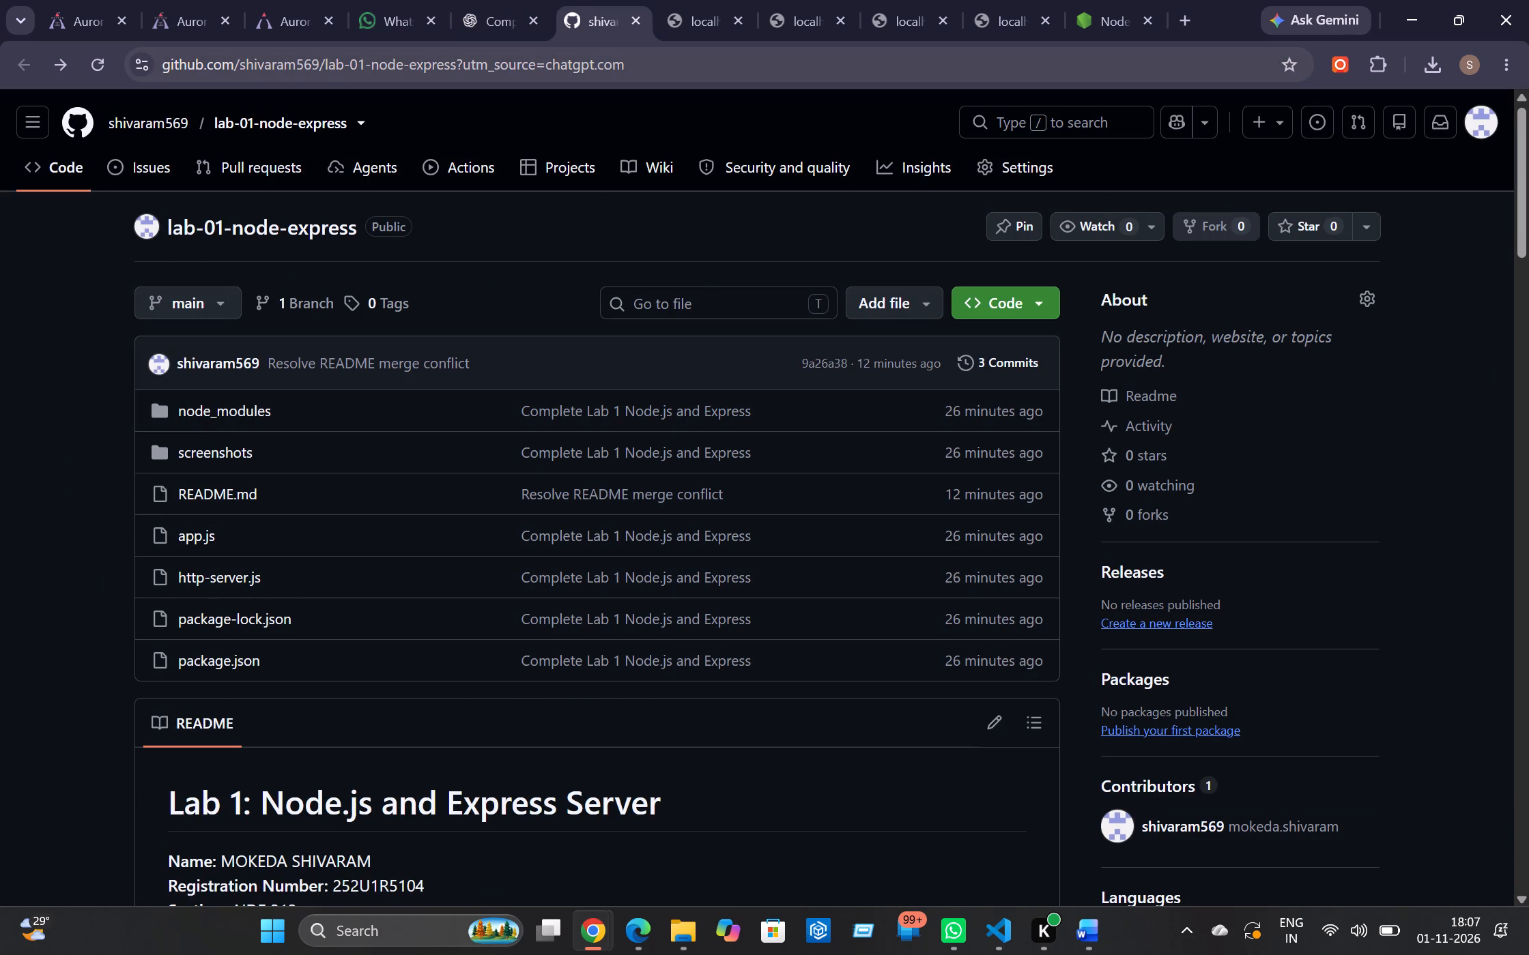
Switch back to the Word report and start a line numbered "9." below the Conclusion paragraph.
{"action": "left_click", "coordinate": [693, 149]}
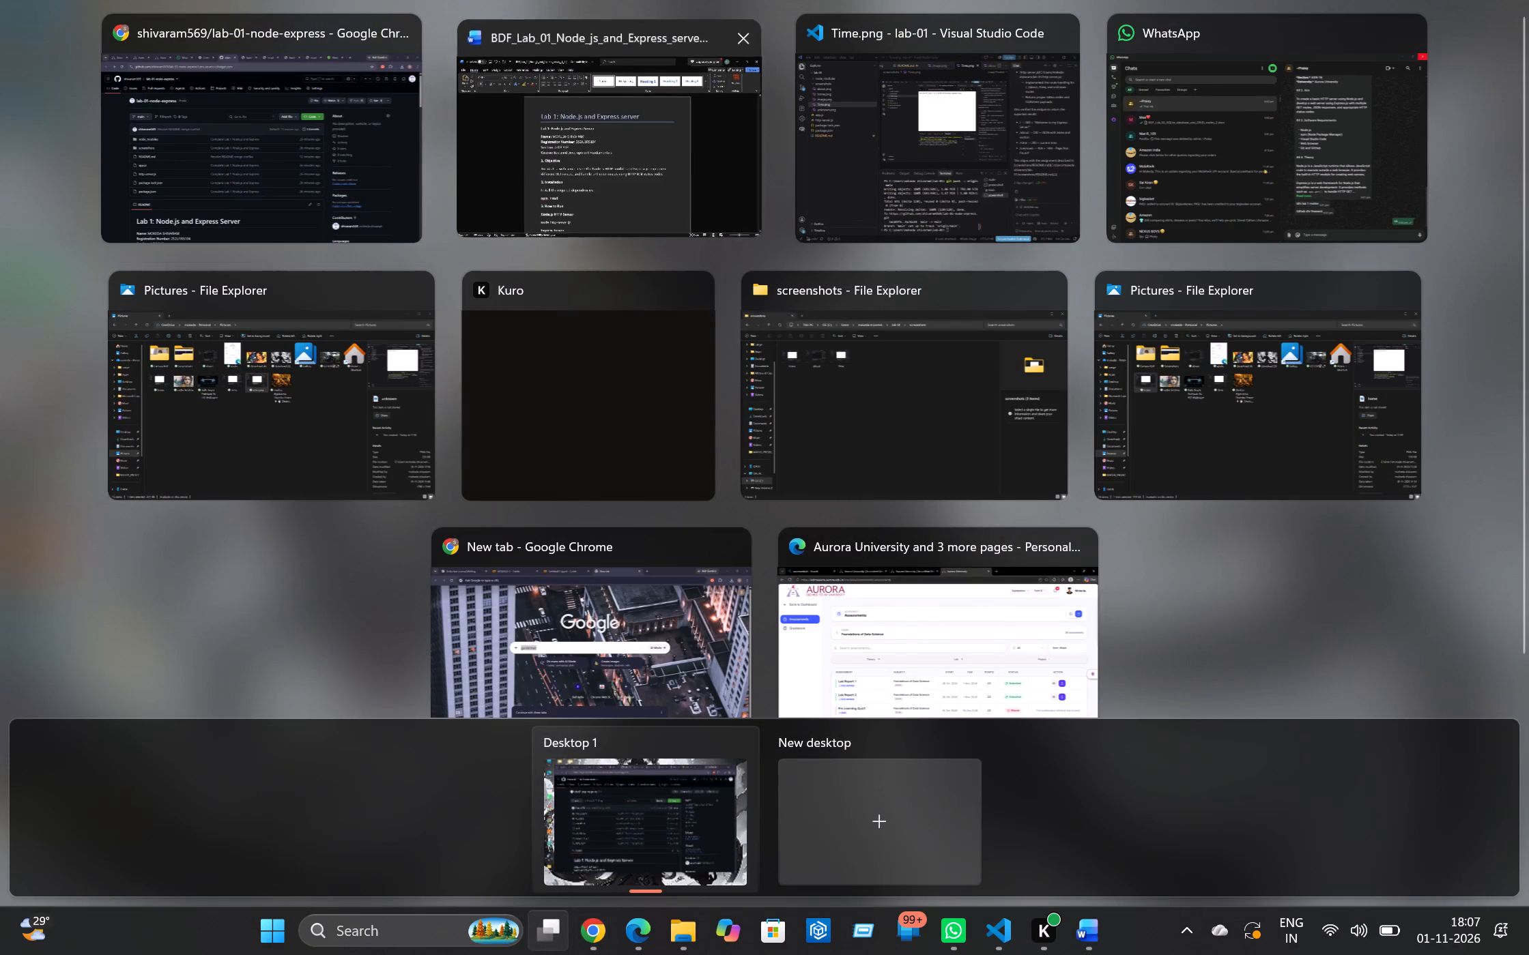
{"action": "scroll", "coordinate": [693, 490], "scroll_direction": "down", "scroll_amount": 15}
{"action": "scroll", "coordinate": [693, 490], "scroll_direction": "down", "scroll_amount": 16}
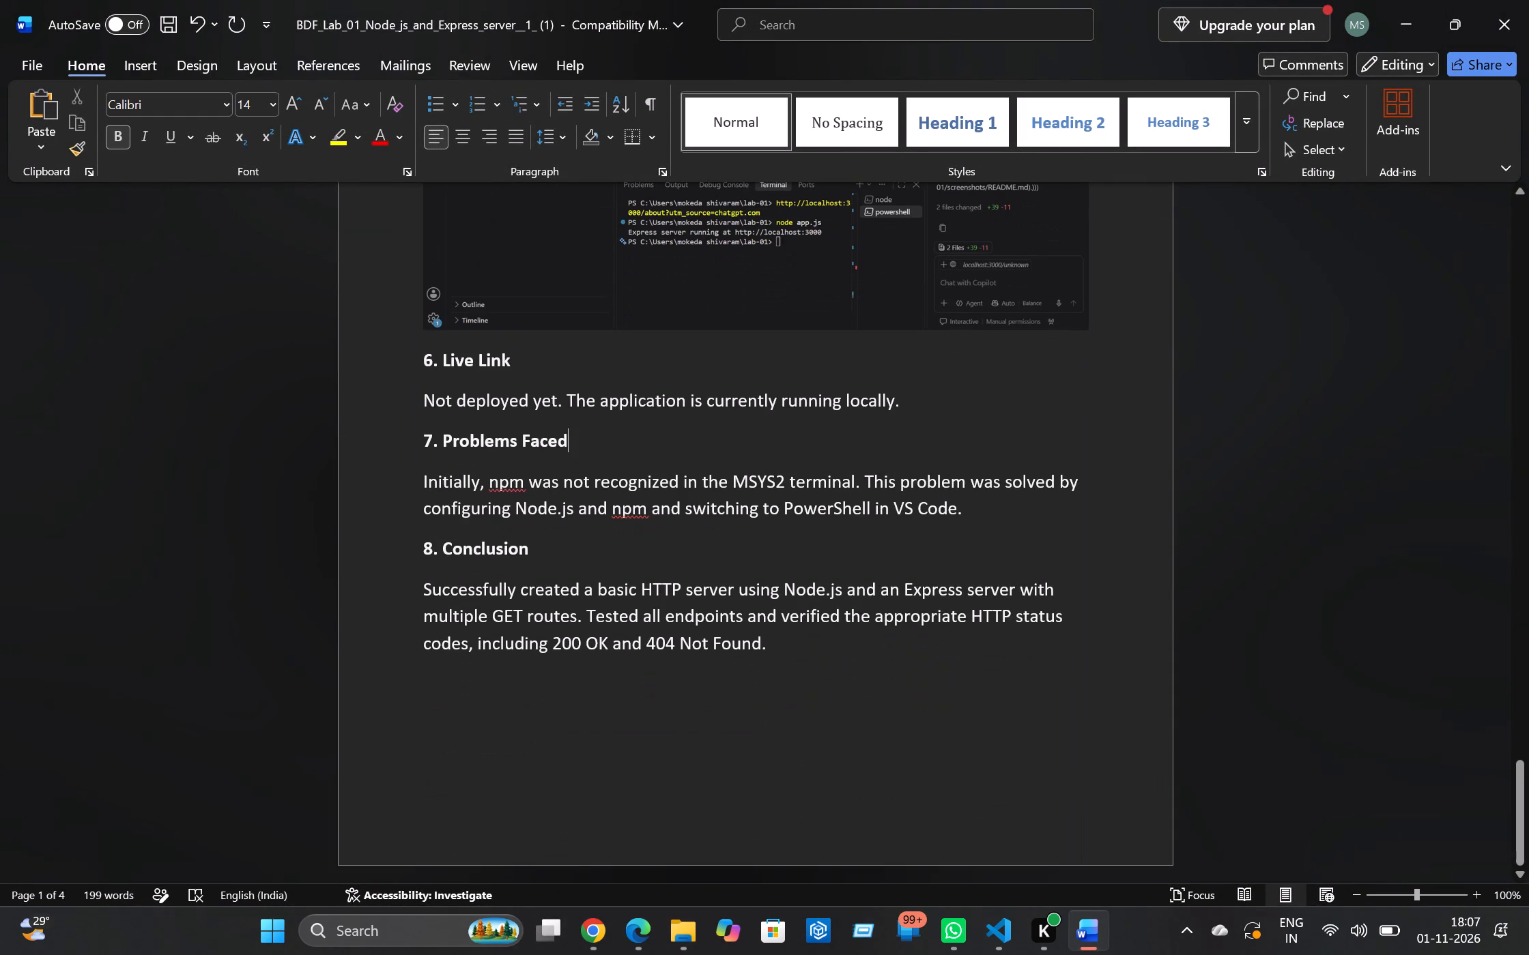
{"action": "left_click", "coordinate": [827, 675]}
{"action": "key", "text": "1"}
{"action": "key", "text": "BackSpace"}
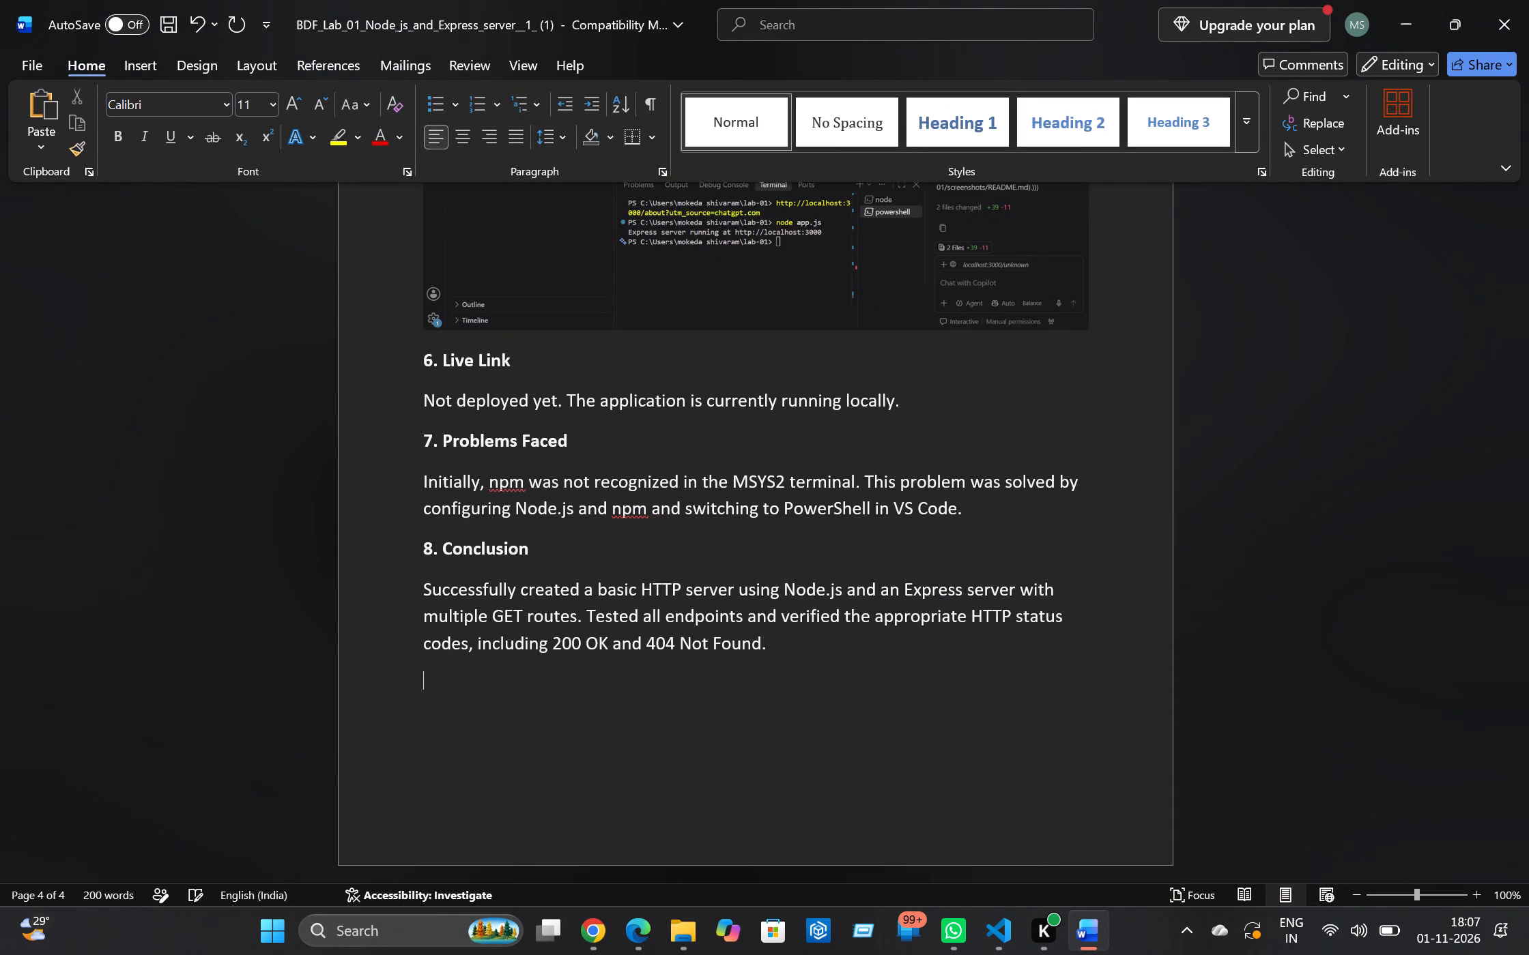
{"action": "key", "text": "9"}
{"action": "key", "text": "period"}
{"action": "key", "text": "space"}
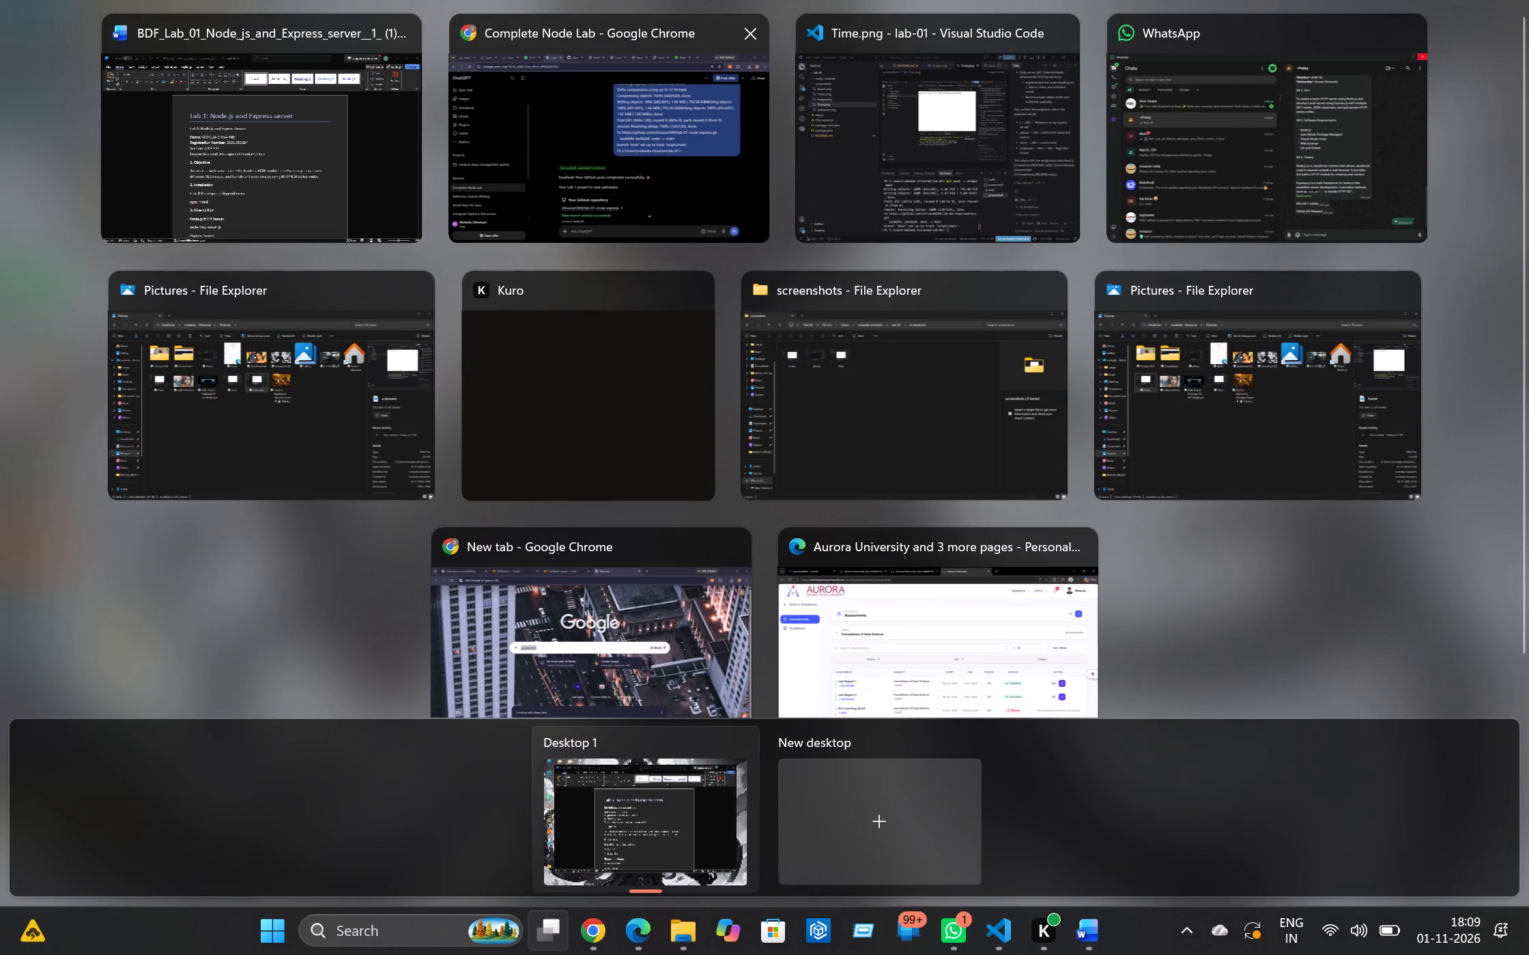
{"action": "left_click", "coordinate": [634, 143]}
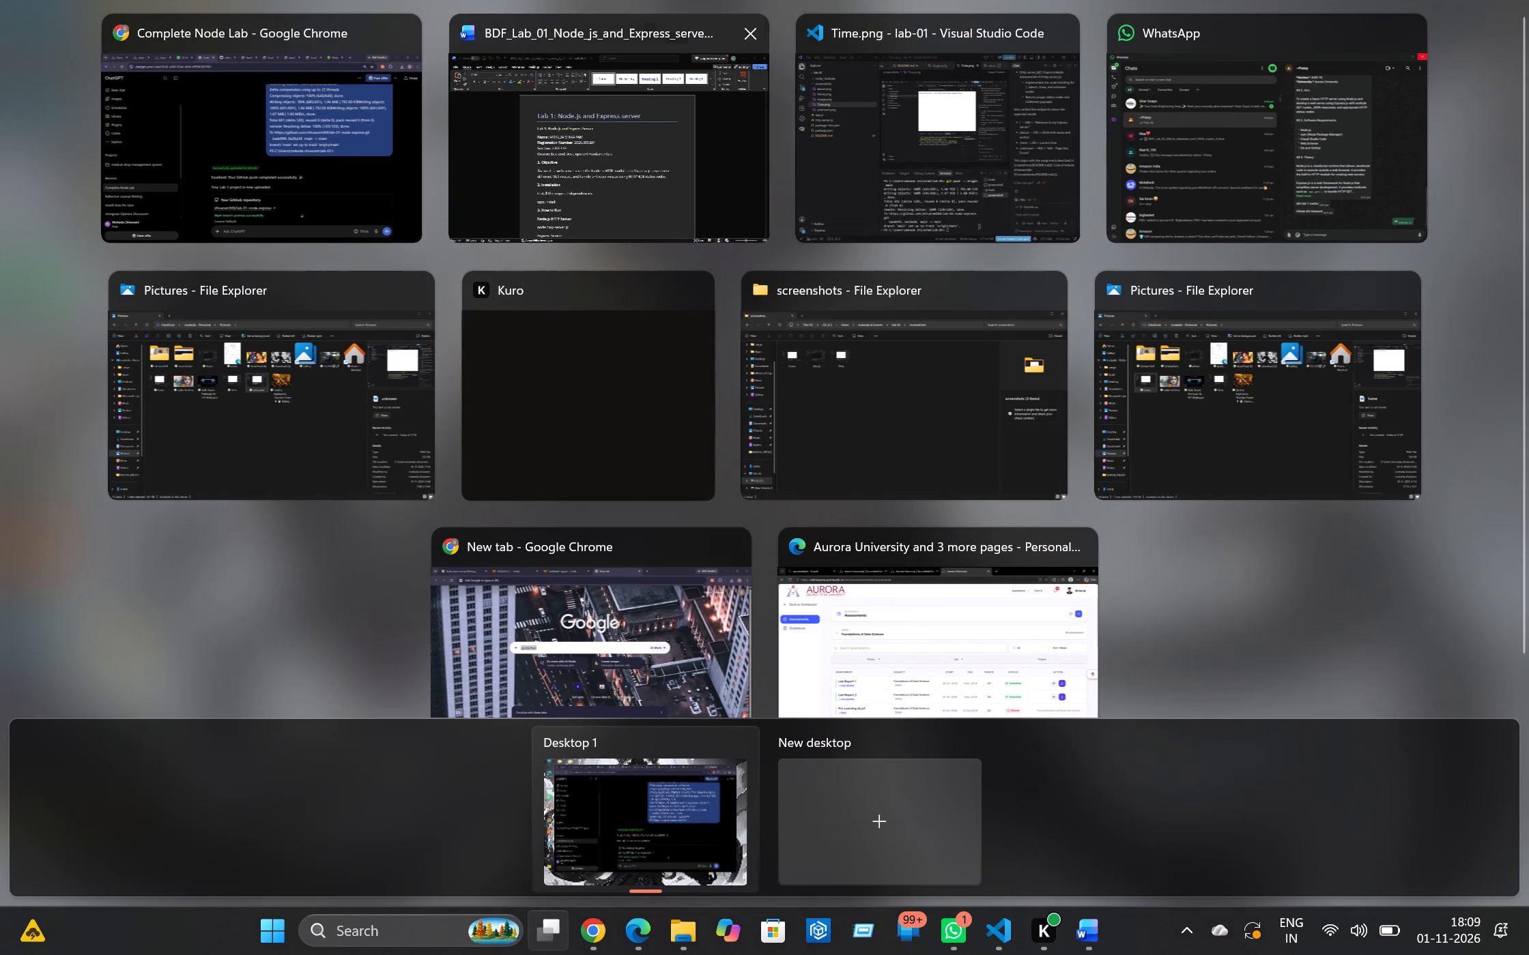
Switch to File Explorer and open the recent document BDF_Lab_02_SQLite_database_and_CRUD_routes__2_ from Home.
{"action": "left_click", "coordinate": [236, 408]}
{"action": "left_click", "coordinate": [83, 171]}
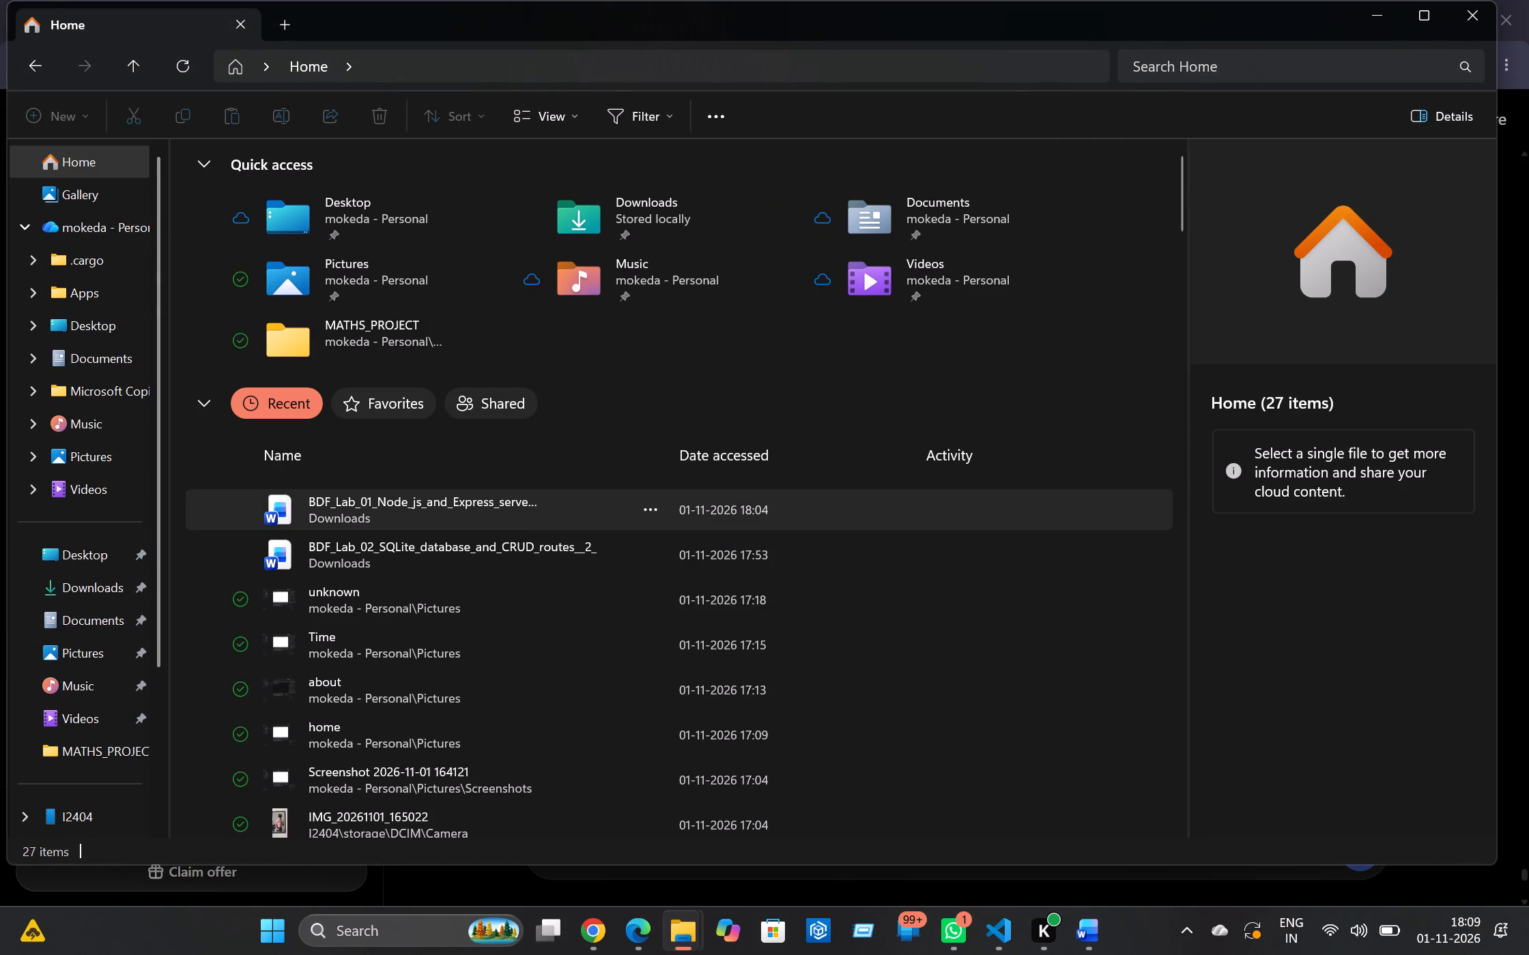
{"action": "double_click", "coordinate": [426, 560]}
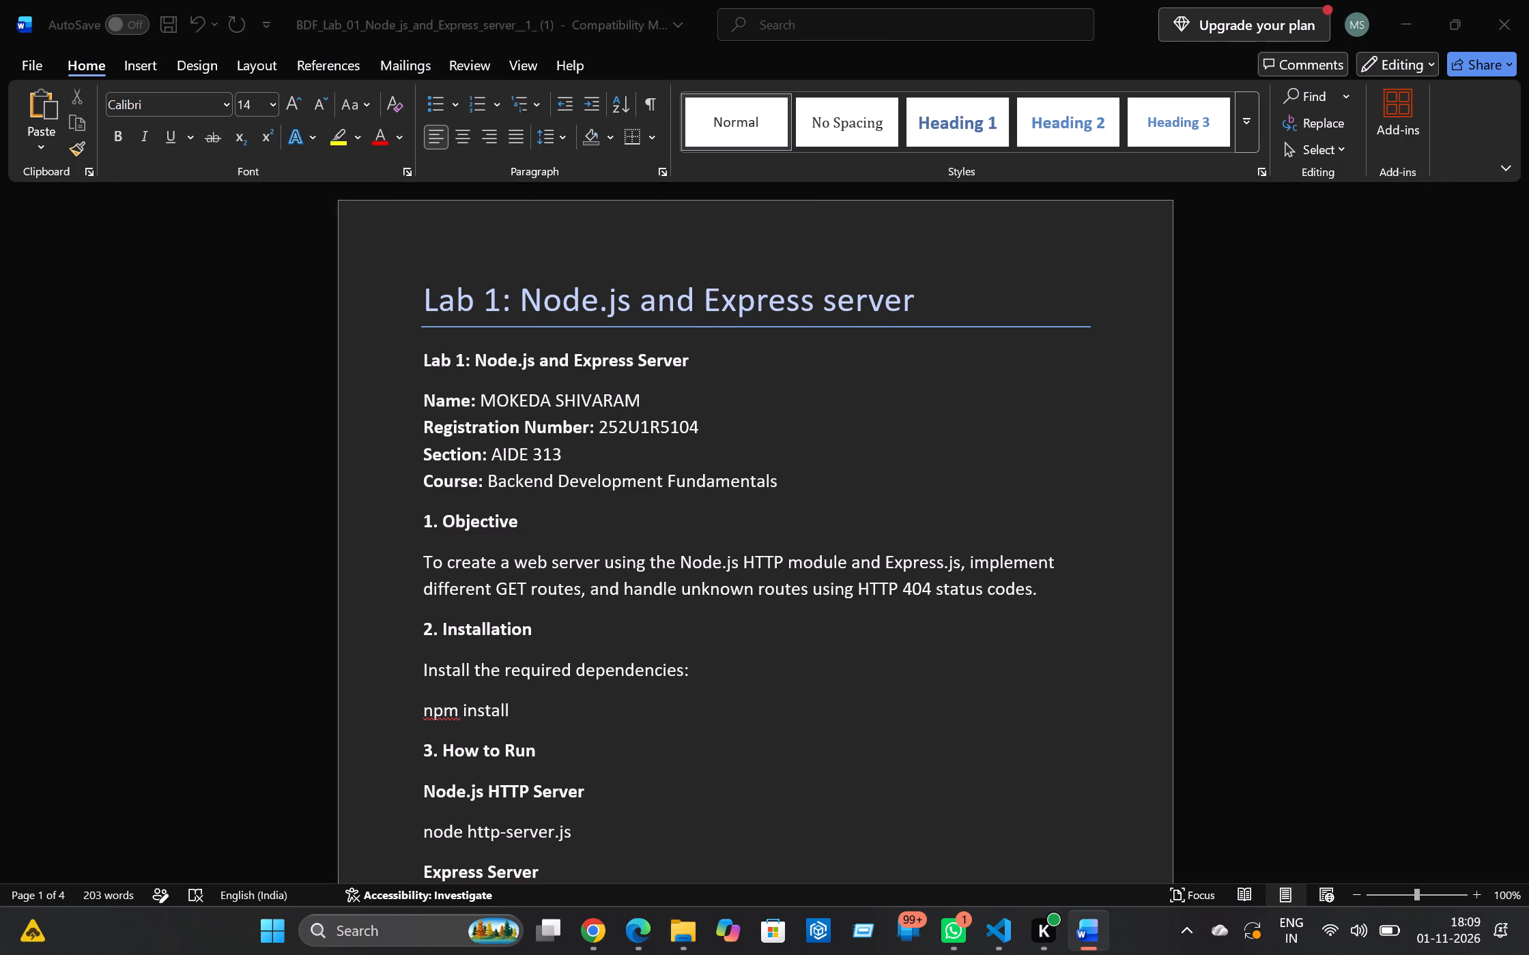
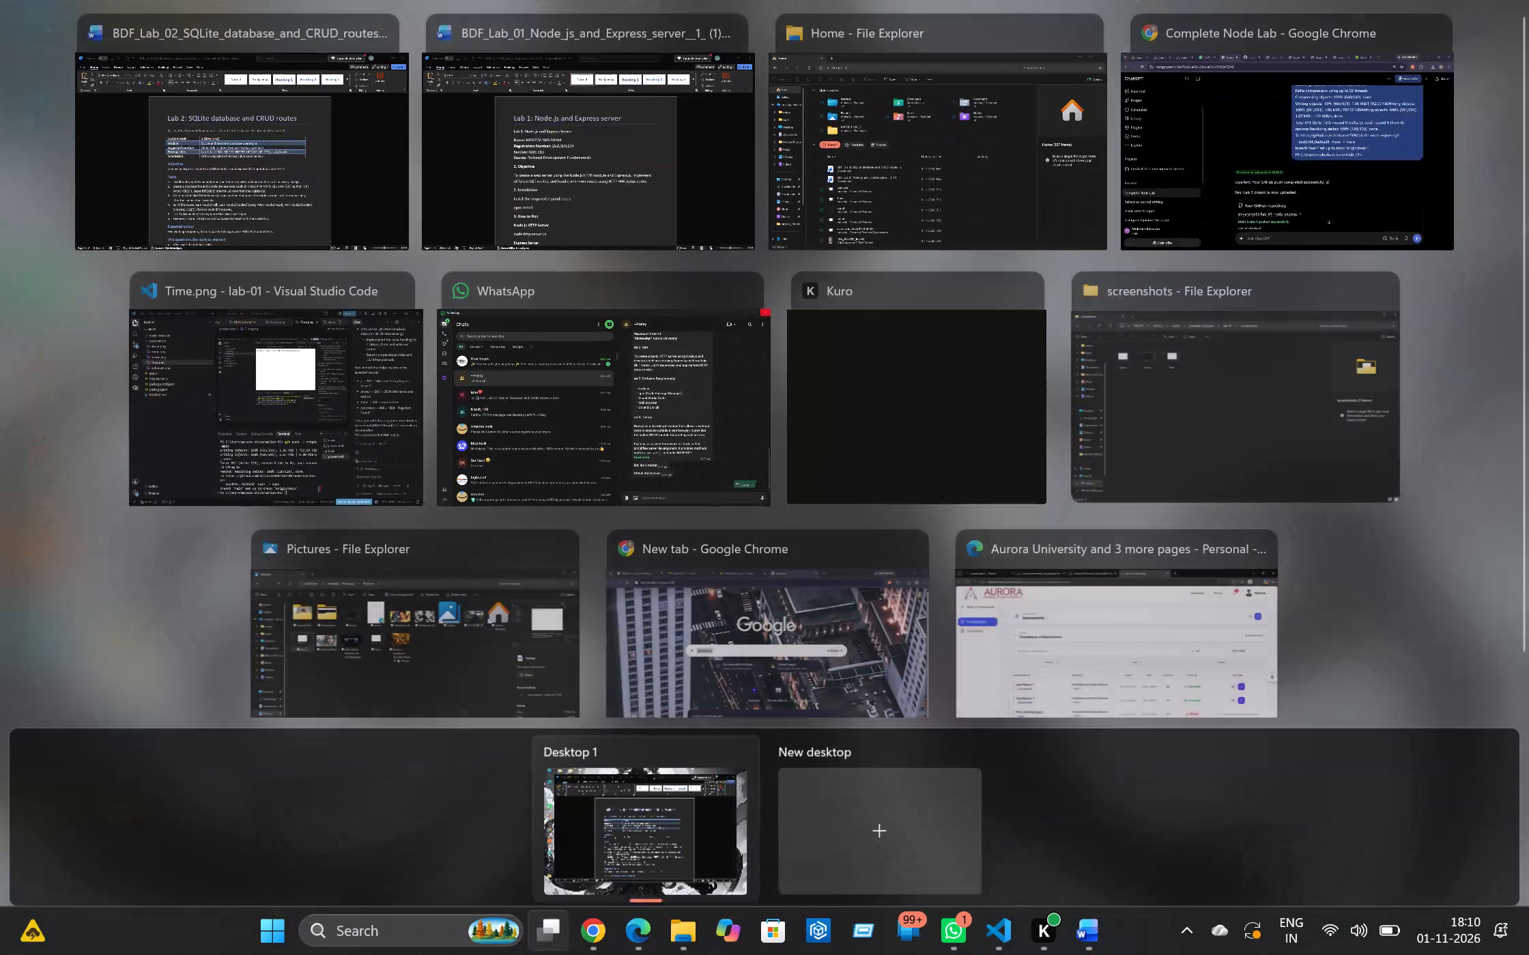
Switch to the BDF_Lab_01_Node_js_and_Express_server__1_ (1) document and save it.
{"action": "left_click", "coordinate": [617, 199]}
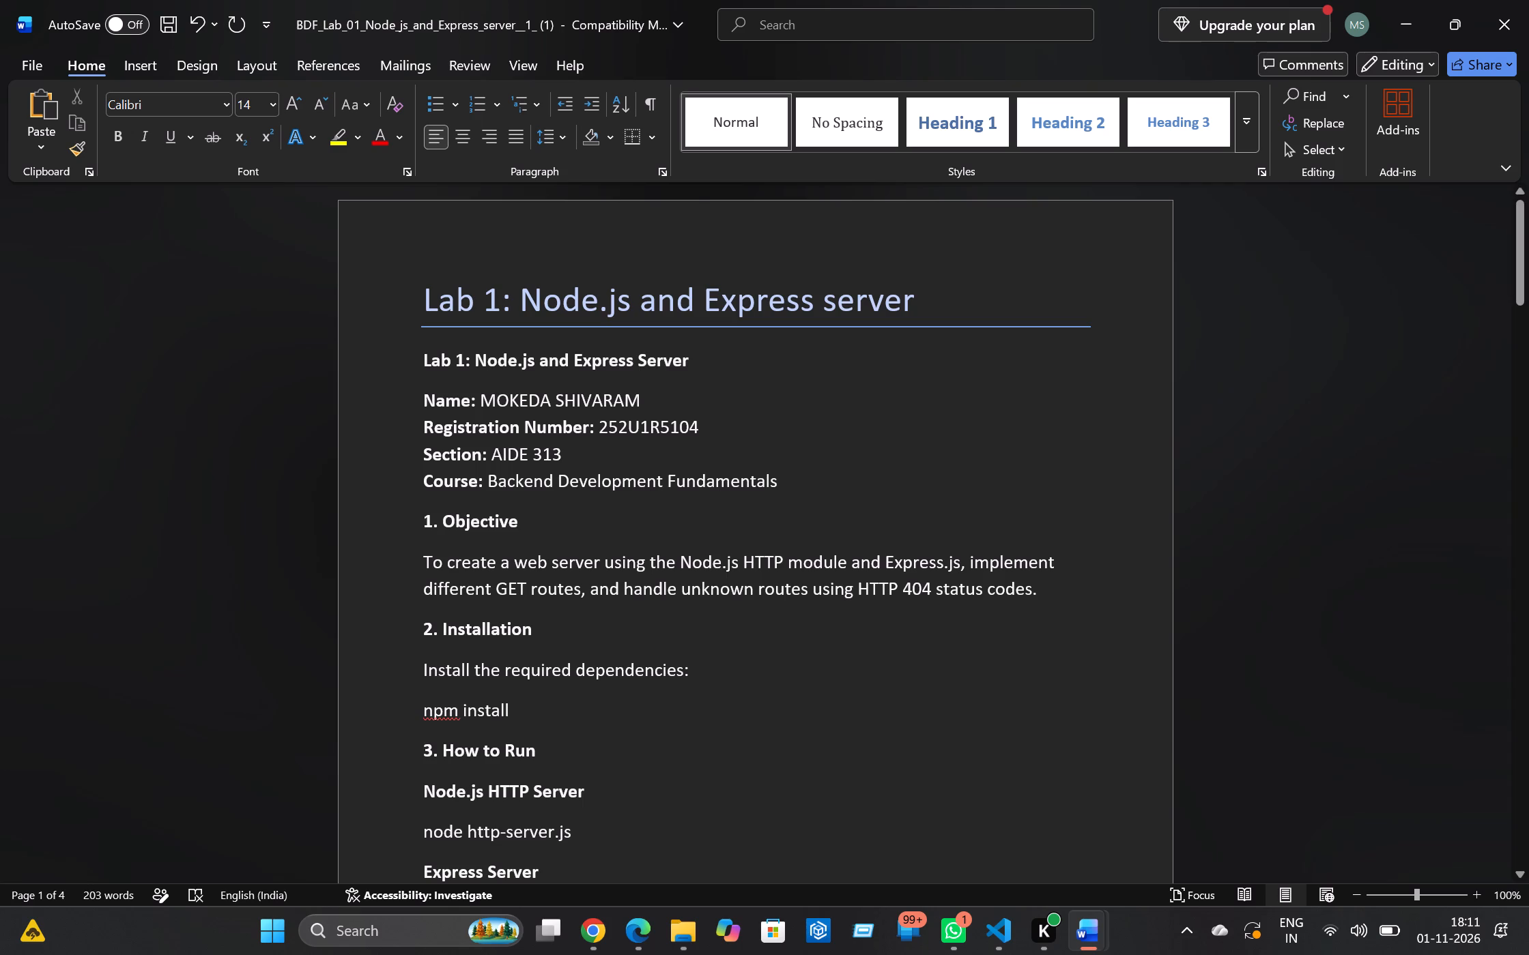
{"action": "left_click", "coordinate": [160, 18]}
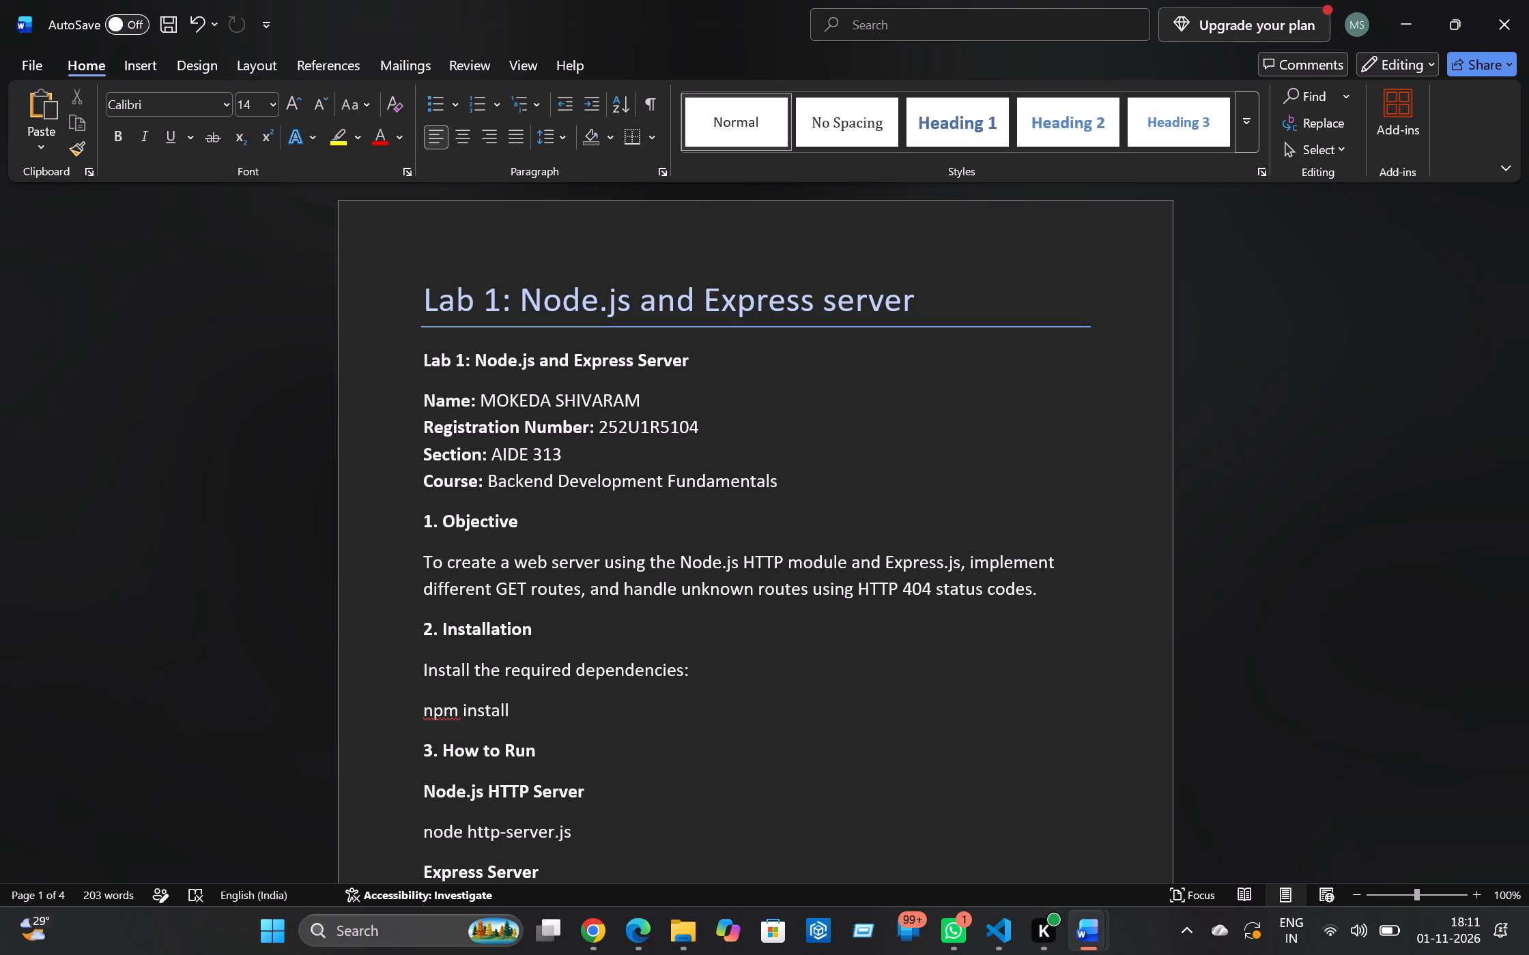
Review the Lab 1 report's endpoints table, route screenshots, conclusion and GitHub repository section.
{"action": "scroll", "coordinate": [864, 507], "scroll_direction": "down", "scroll_amount": 13}
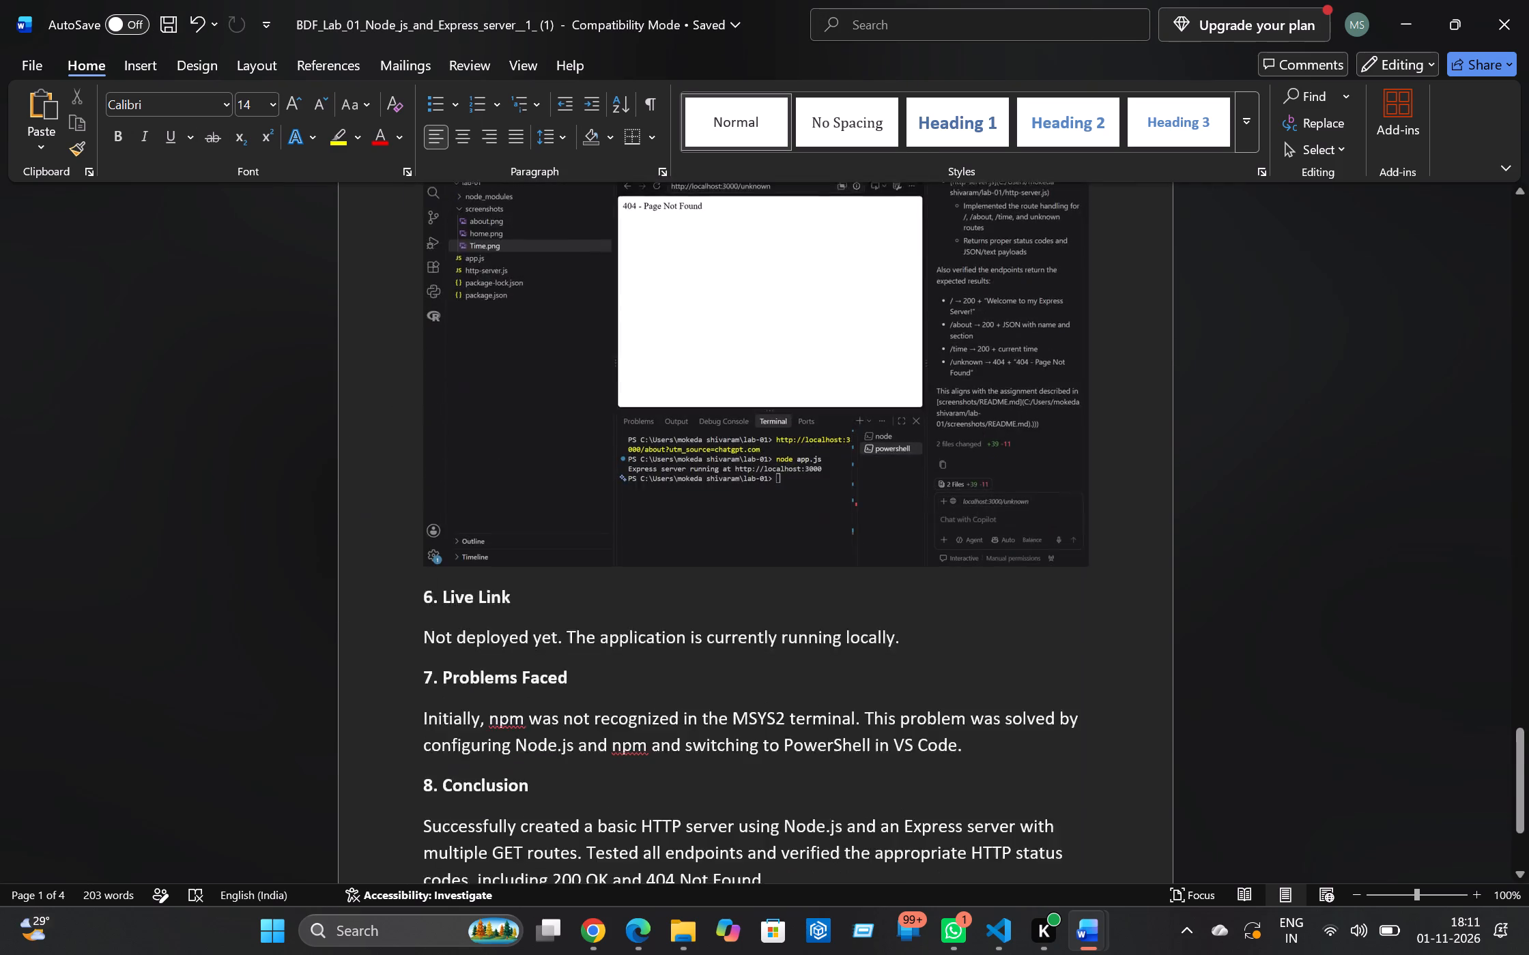
{"action": "scroll", "coordinate": [864, 507], "scroll_direction": "down", "scroll_amount": 7}
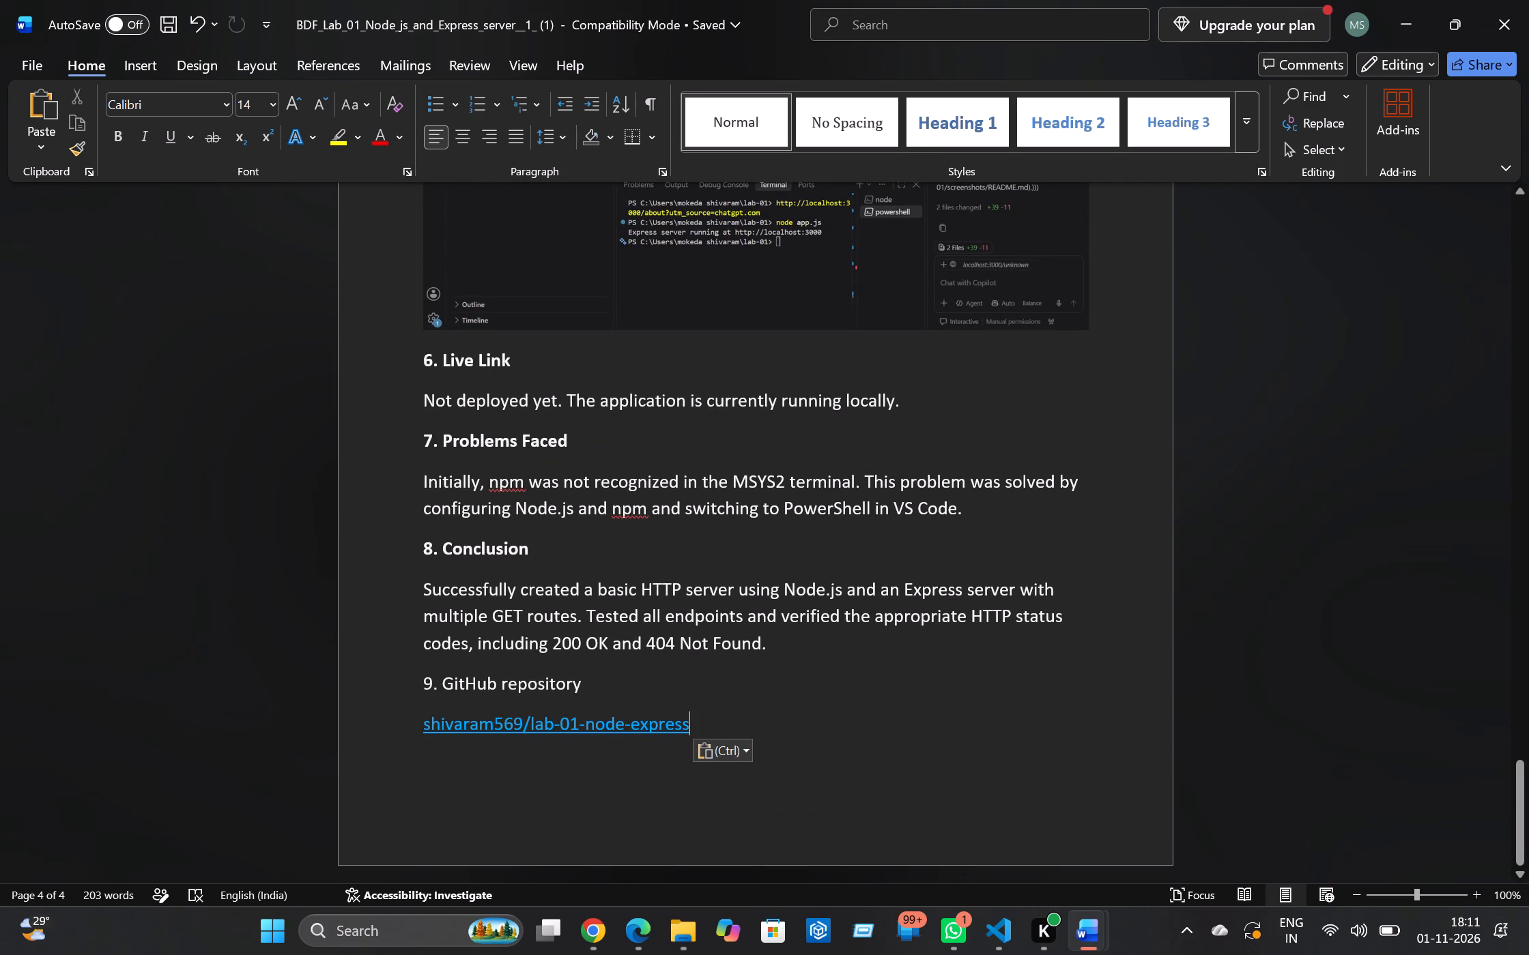
{"action": "left_click", "coordinate": [872, 732]}
{"action": "scroll", "coordinate": [825, 602], "scroll_direction": "down", "scroll_amount": 4}
{"action": "scroll", "coordinate": [825, 602], "scroll_direction": "up", "scroll_amount": 4}
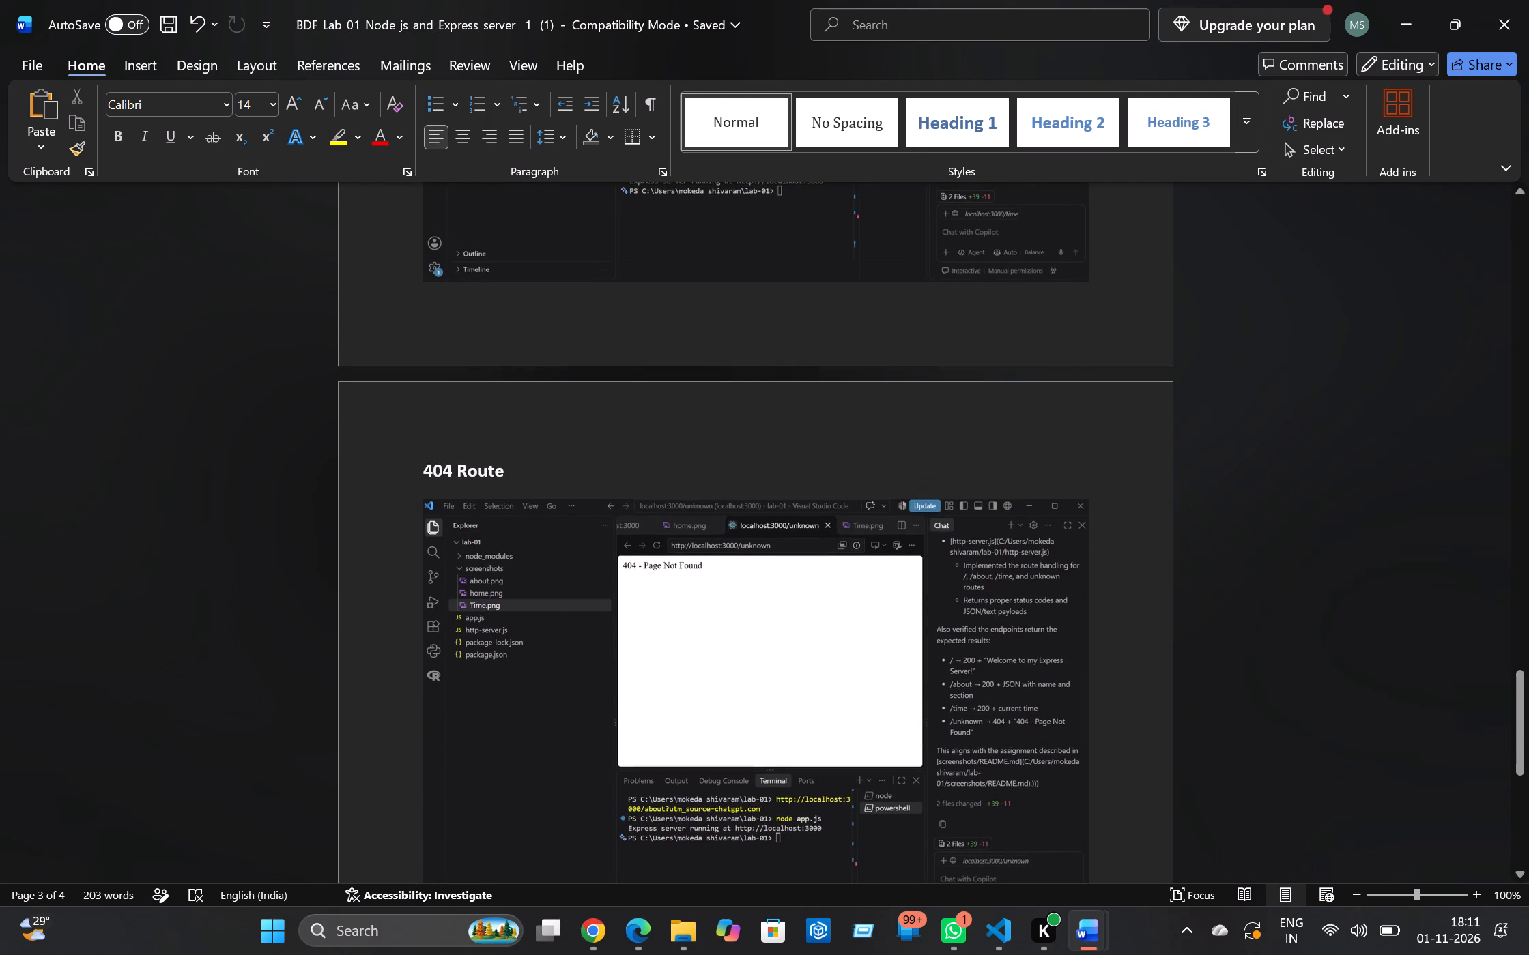
{"action": "scroll", "coordinate": [825, 602], "scroll_direction": "up", "scroll_amount": 6}
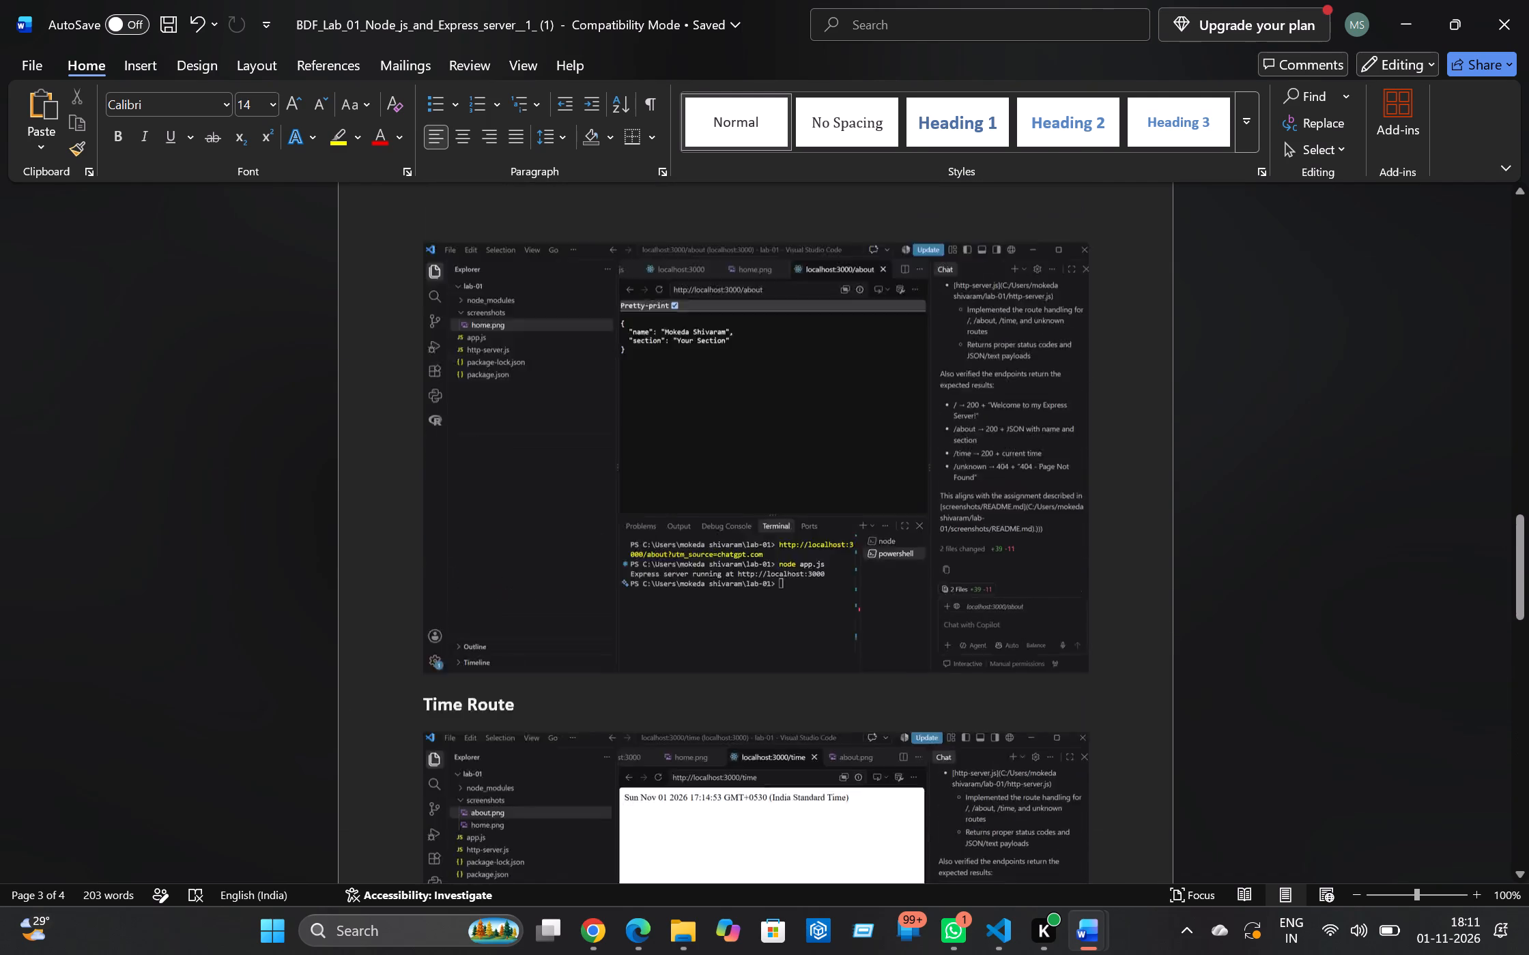
{"action": "scroll", "coordinate": [825, 602], "scroll_direction": "up", "scroll_amount": 8}
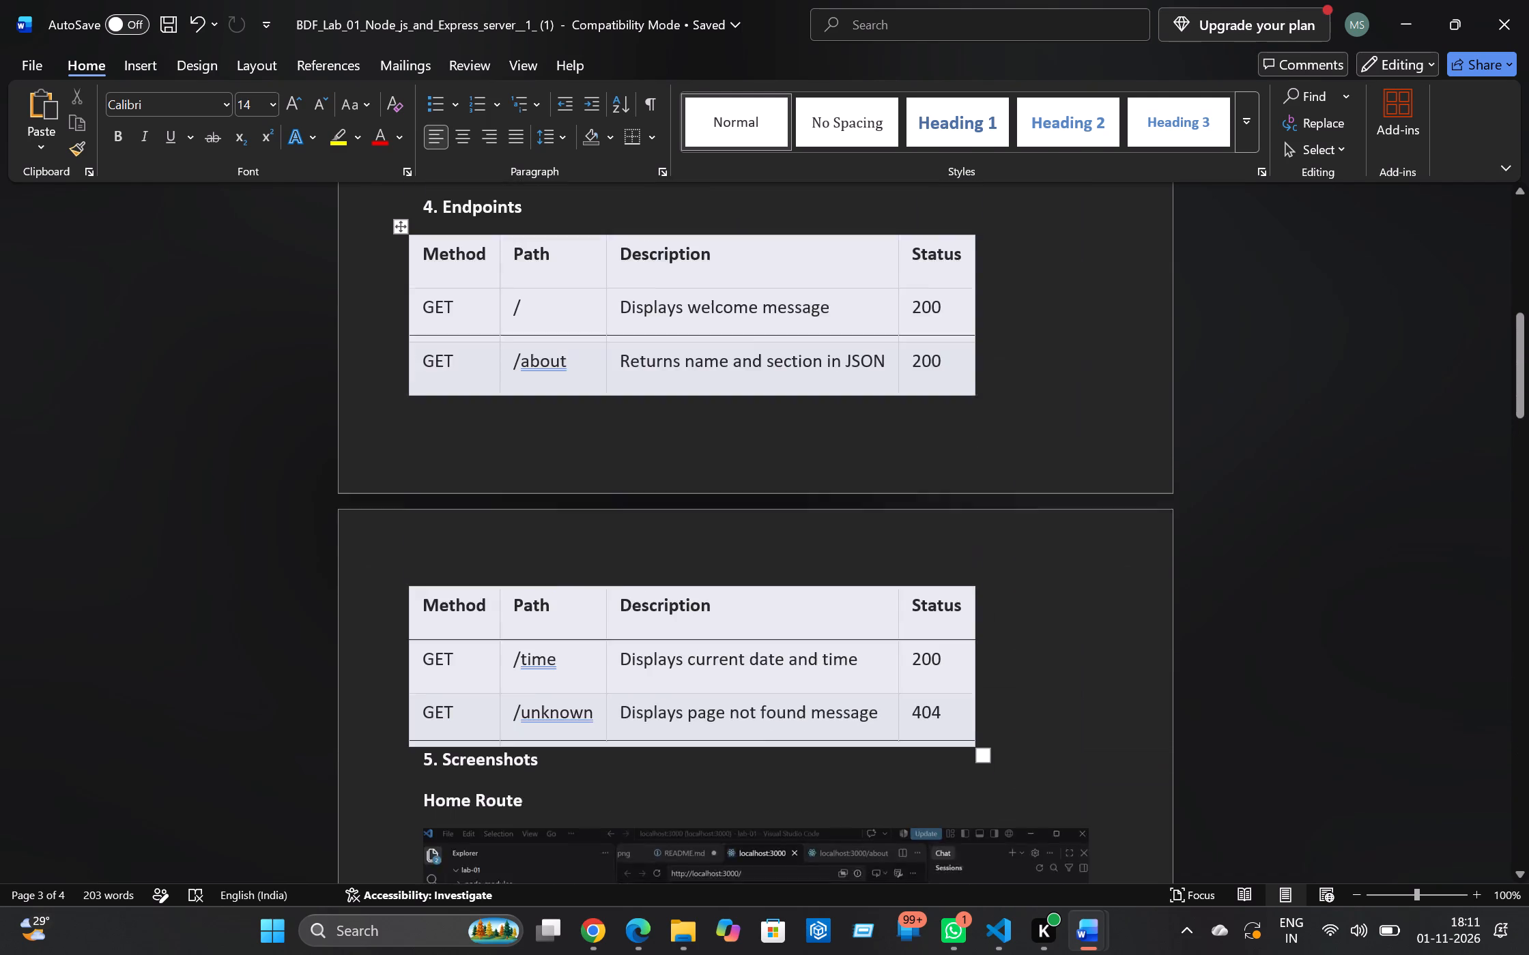
{"action": "scroll", "coordinate": [825, 602], "scroll_direction": "up", "scroll_amount": 1}
{"action": "scroll", "coordinate": [825, 602], "scroll_direction": "down", "scroll_amount": 1}
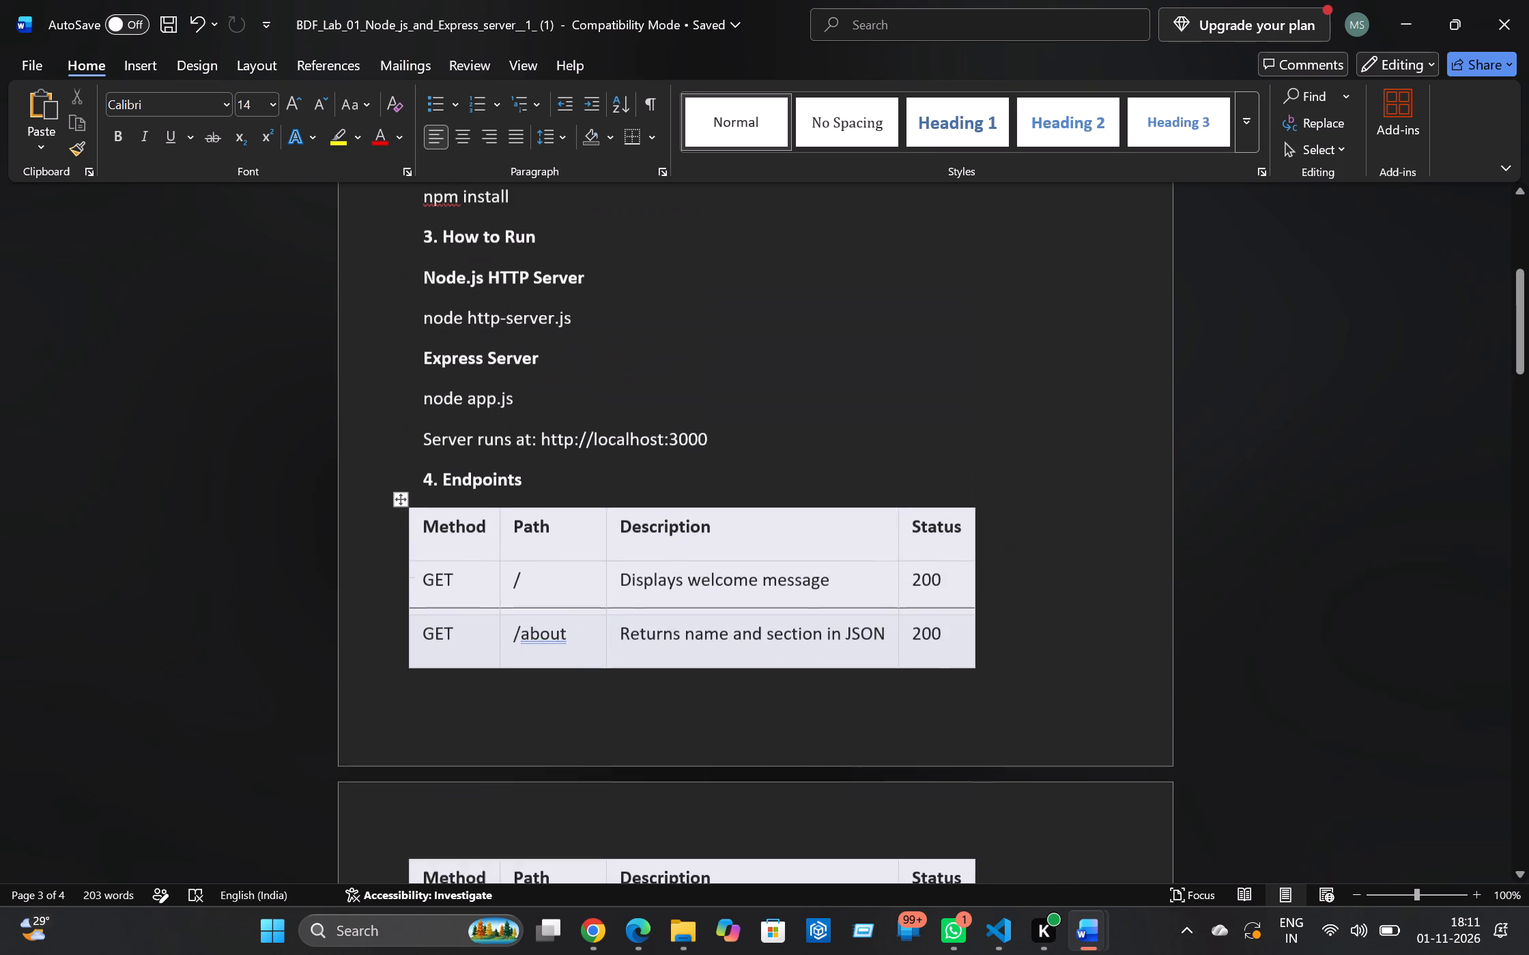
{"action": "scroll", "coordinate": [825, 602], "scroll_direction": "down", "scroll_amount": 2}
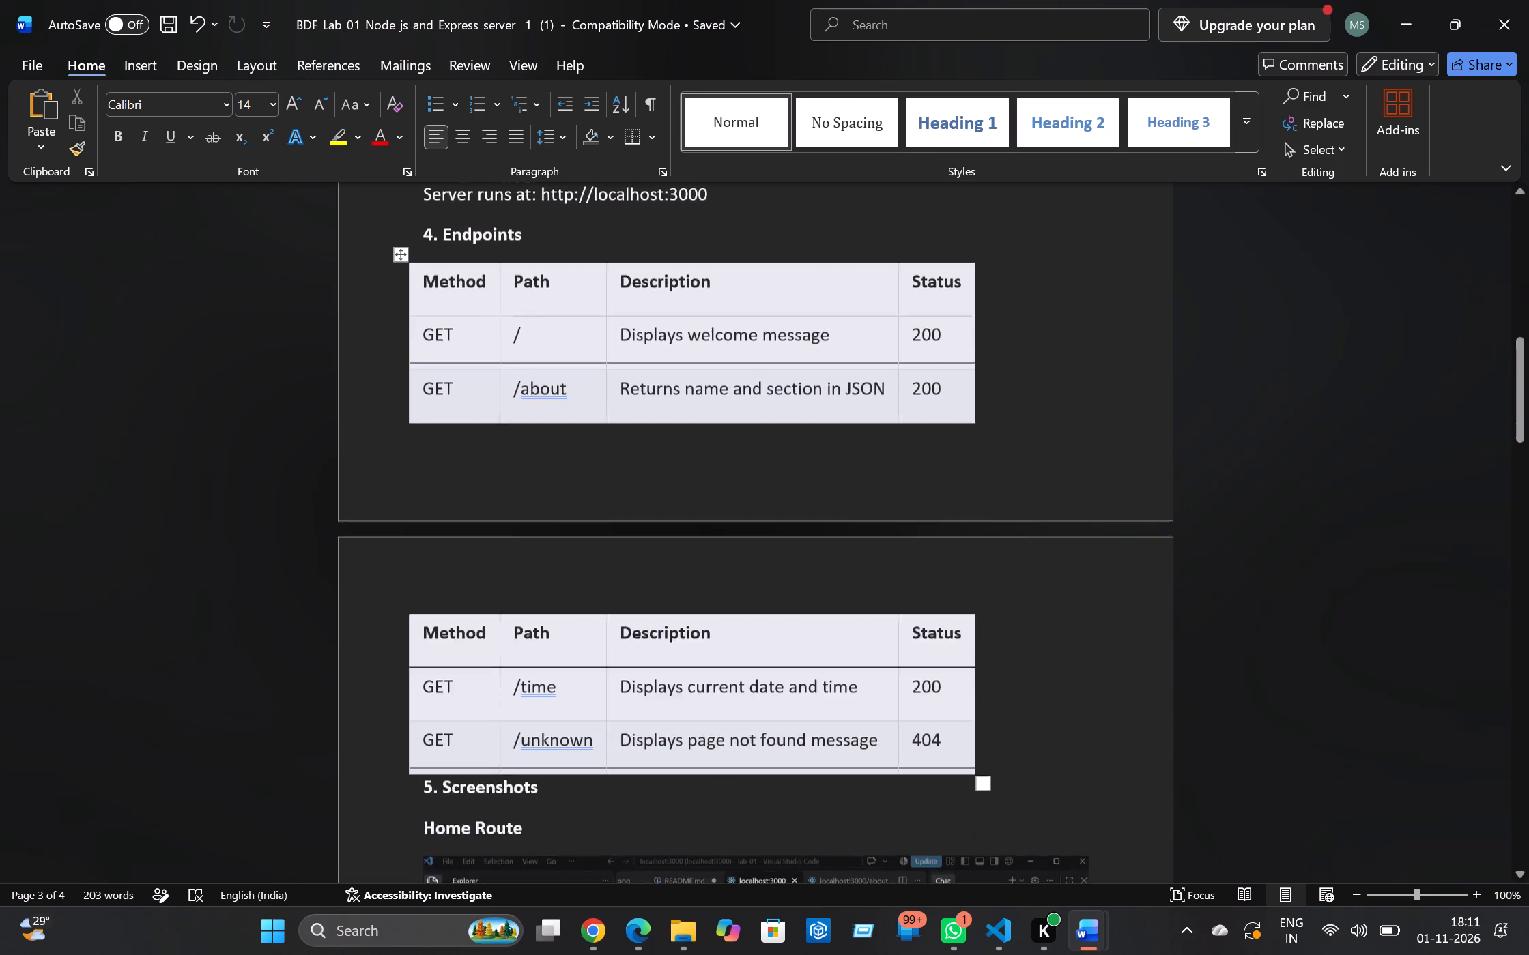
{"action": "scroll", "coordinate": [825, 602], "scroll_direction": "down", "scroll_amount": 10}
{"action": "scroll", "coordinate": [825, 602], "scroll_direction": "up", "scroll_amount": 1}
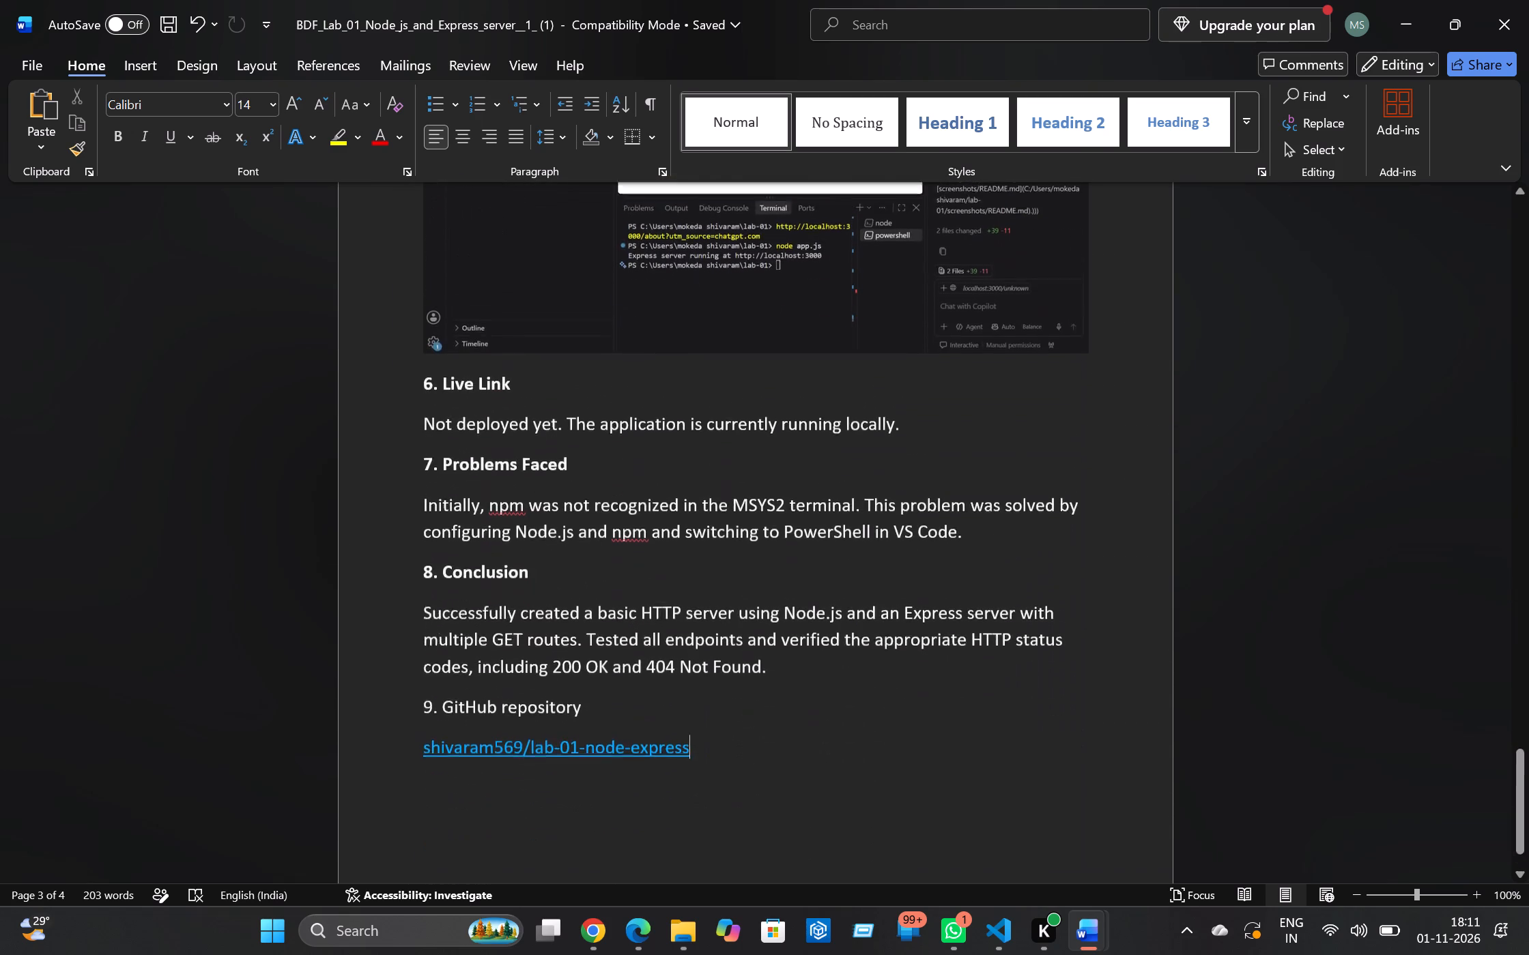
{"action": "scroll", "coordinate": [825, 602], "scroll_direction": "up", "scroll_amount": 2}
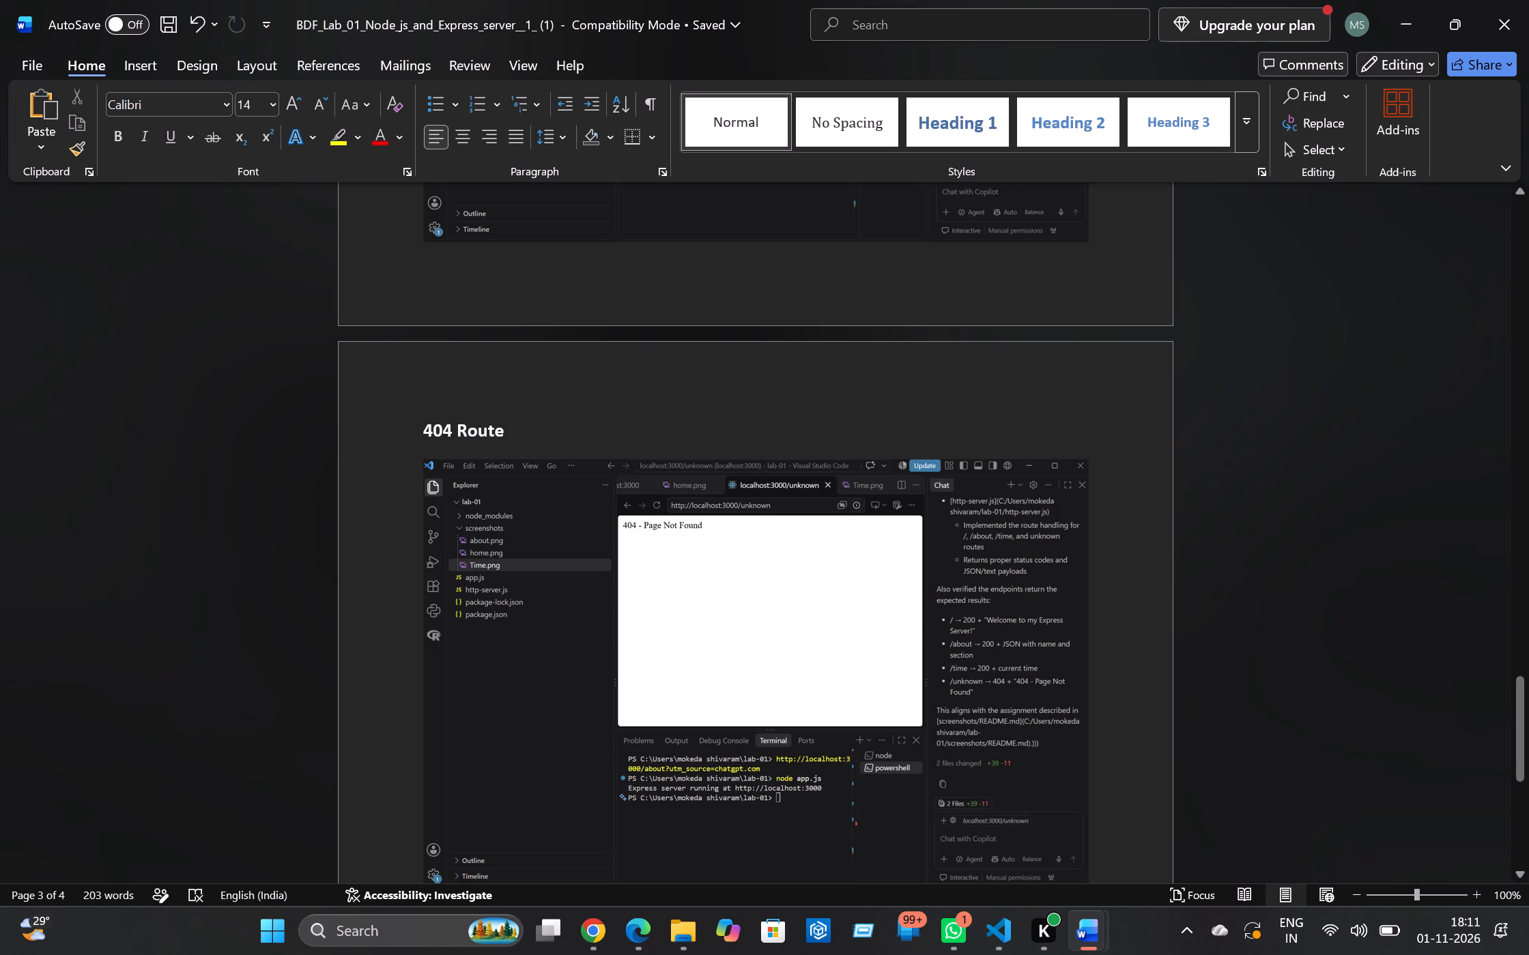
Start exporting the Lab 1 report as a PDF.
{"action": "left_click", "coordinate": [38, 57]}
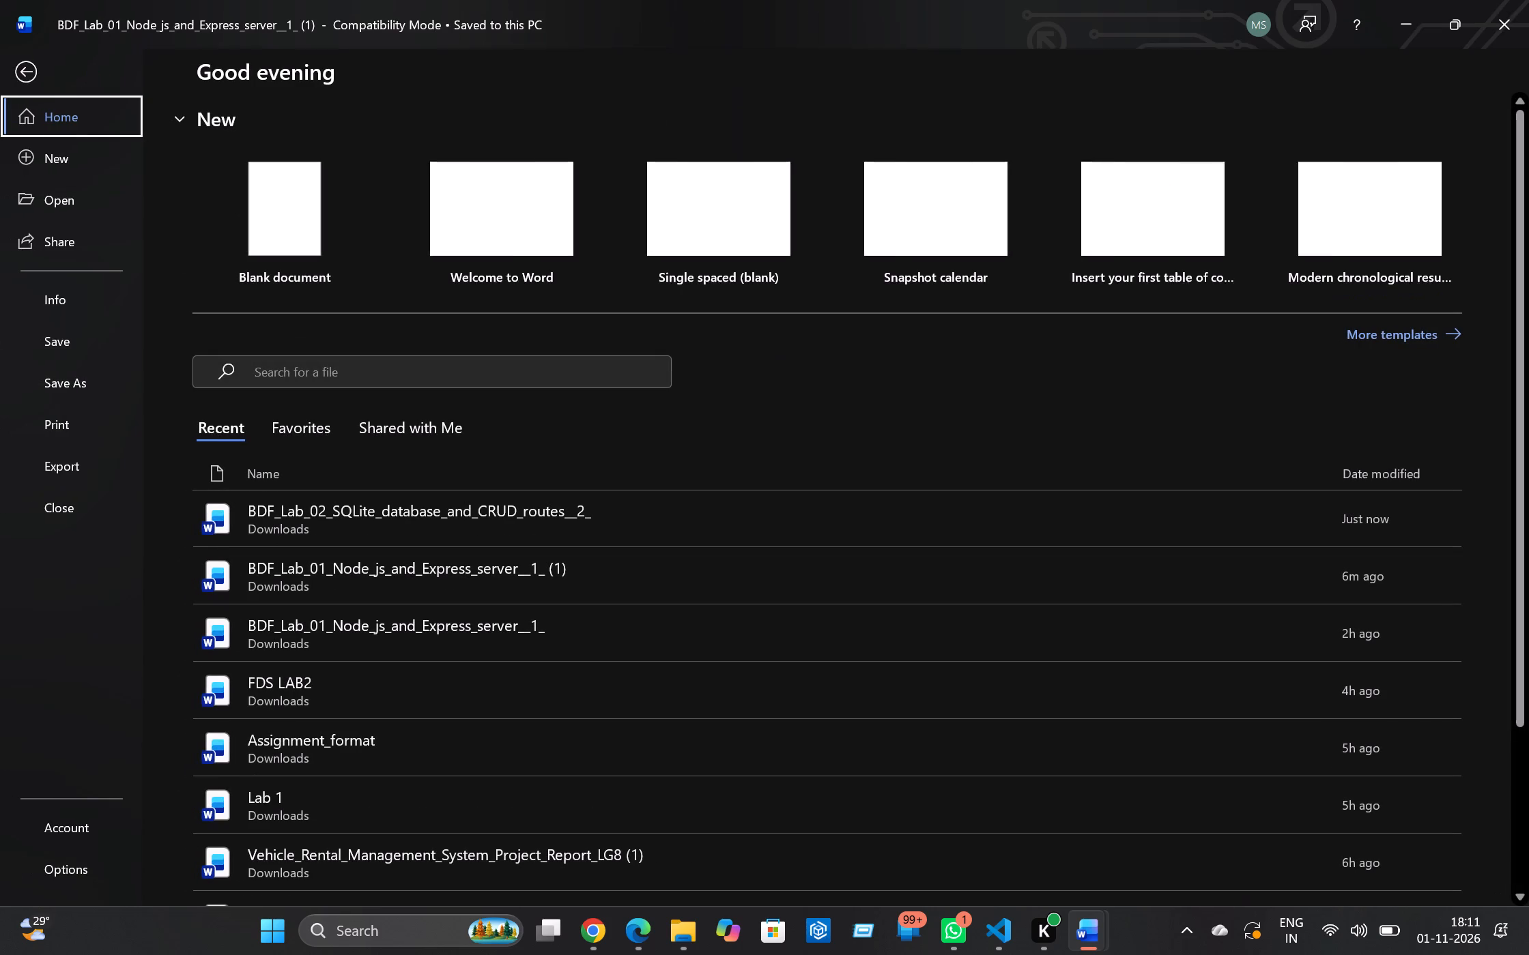
{"action": "left_click", "coordinate": [73, 475]}
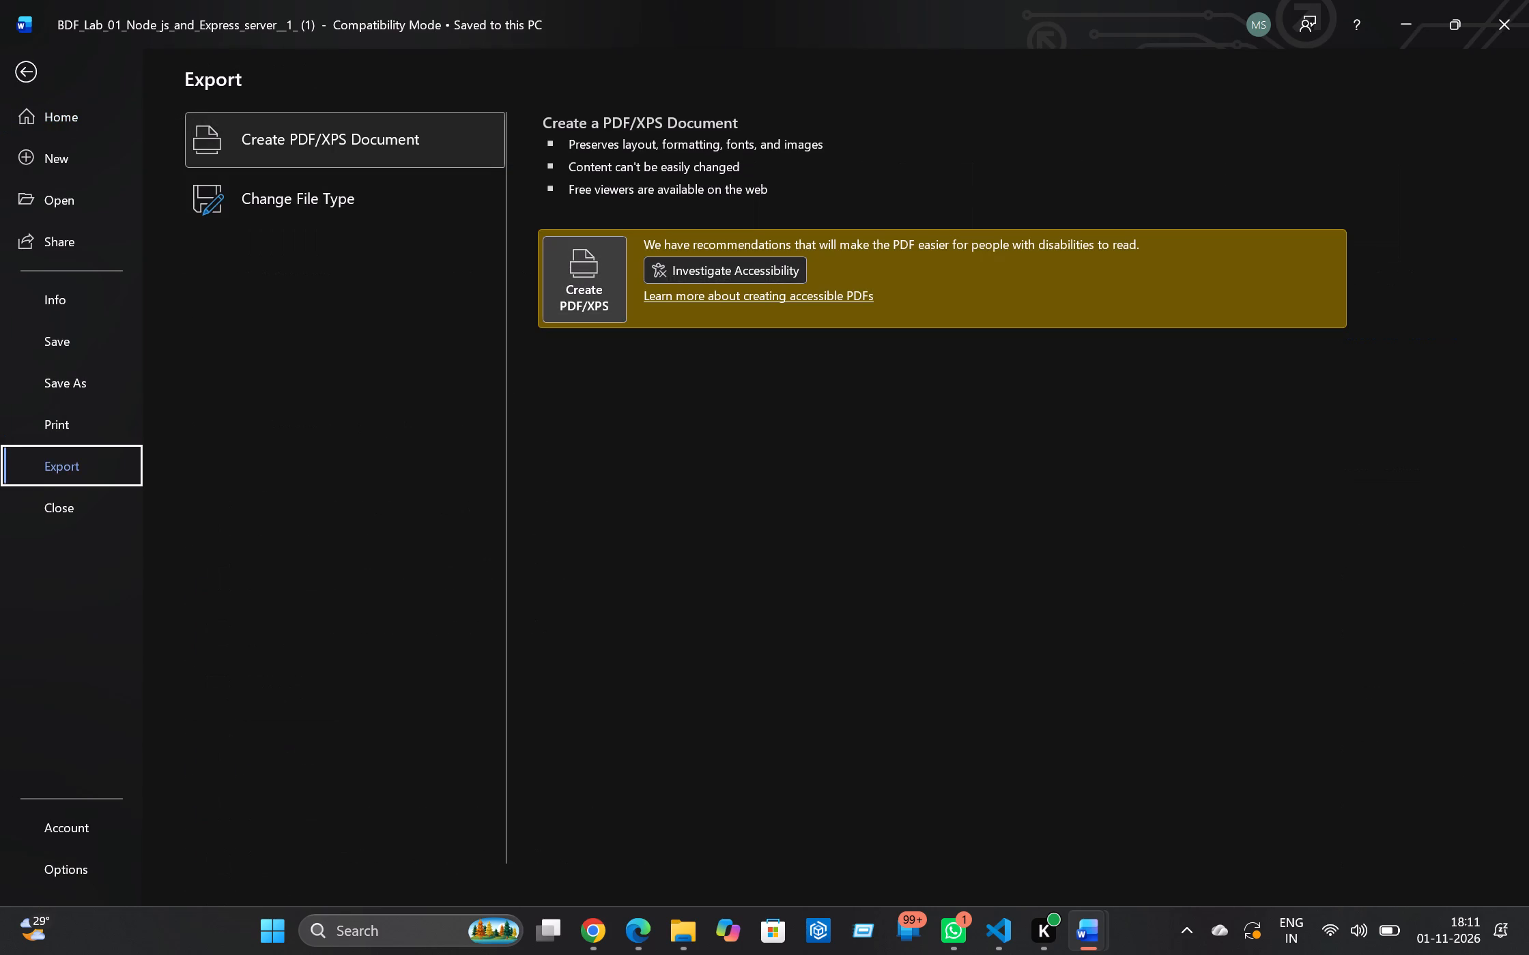
{"action": "left_click", "coordinate": [577, 284]}
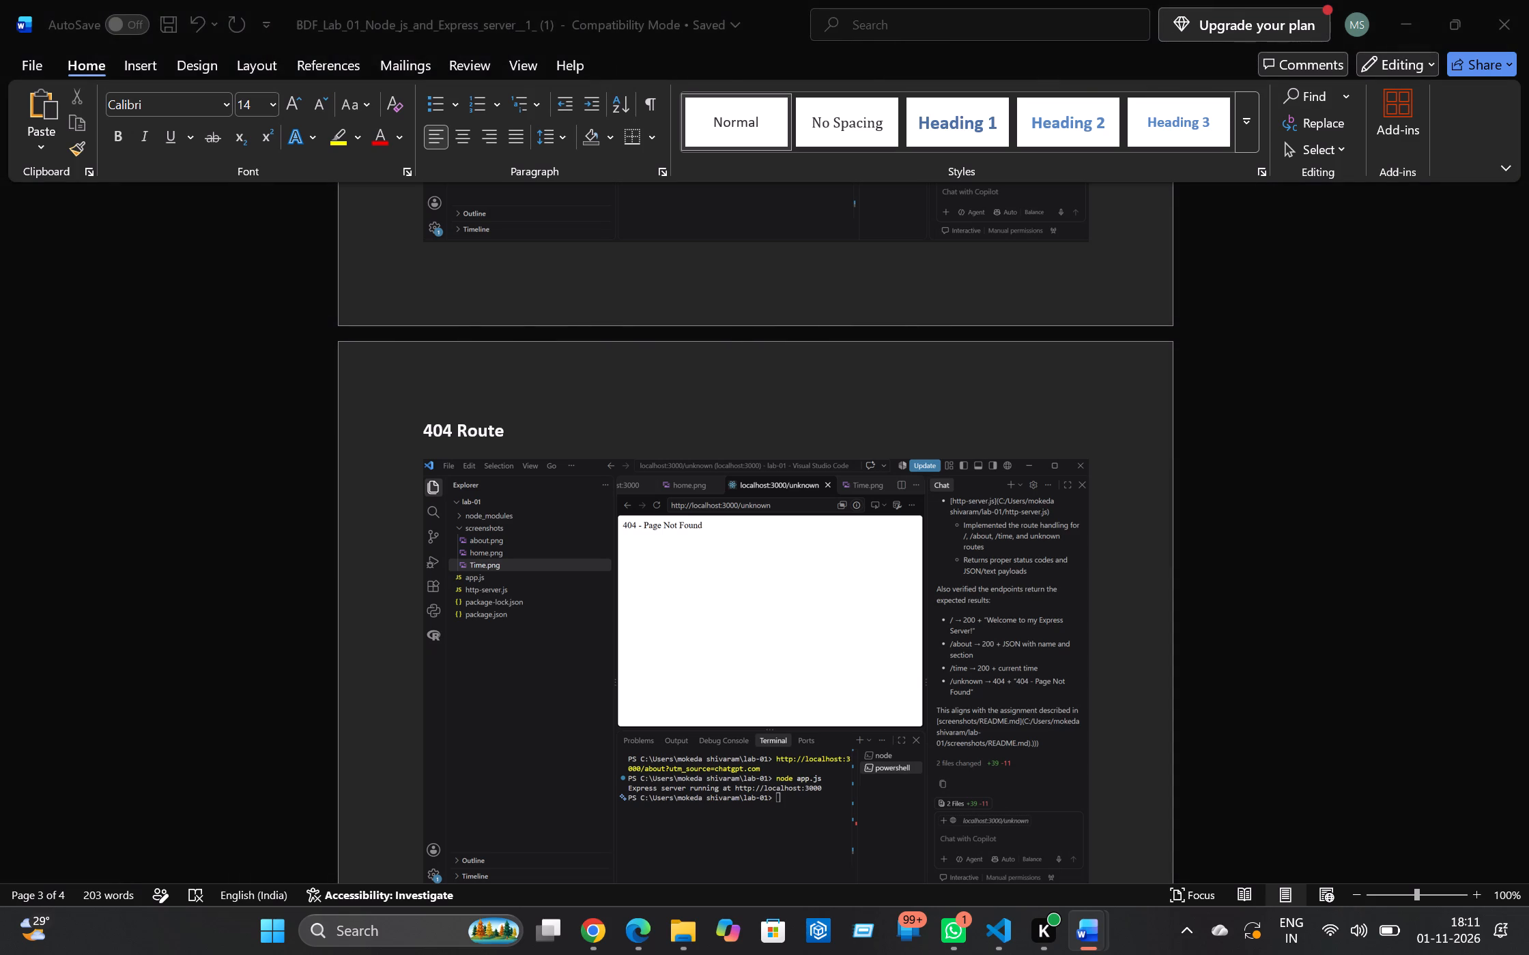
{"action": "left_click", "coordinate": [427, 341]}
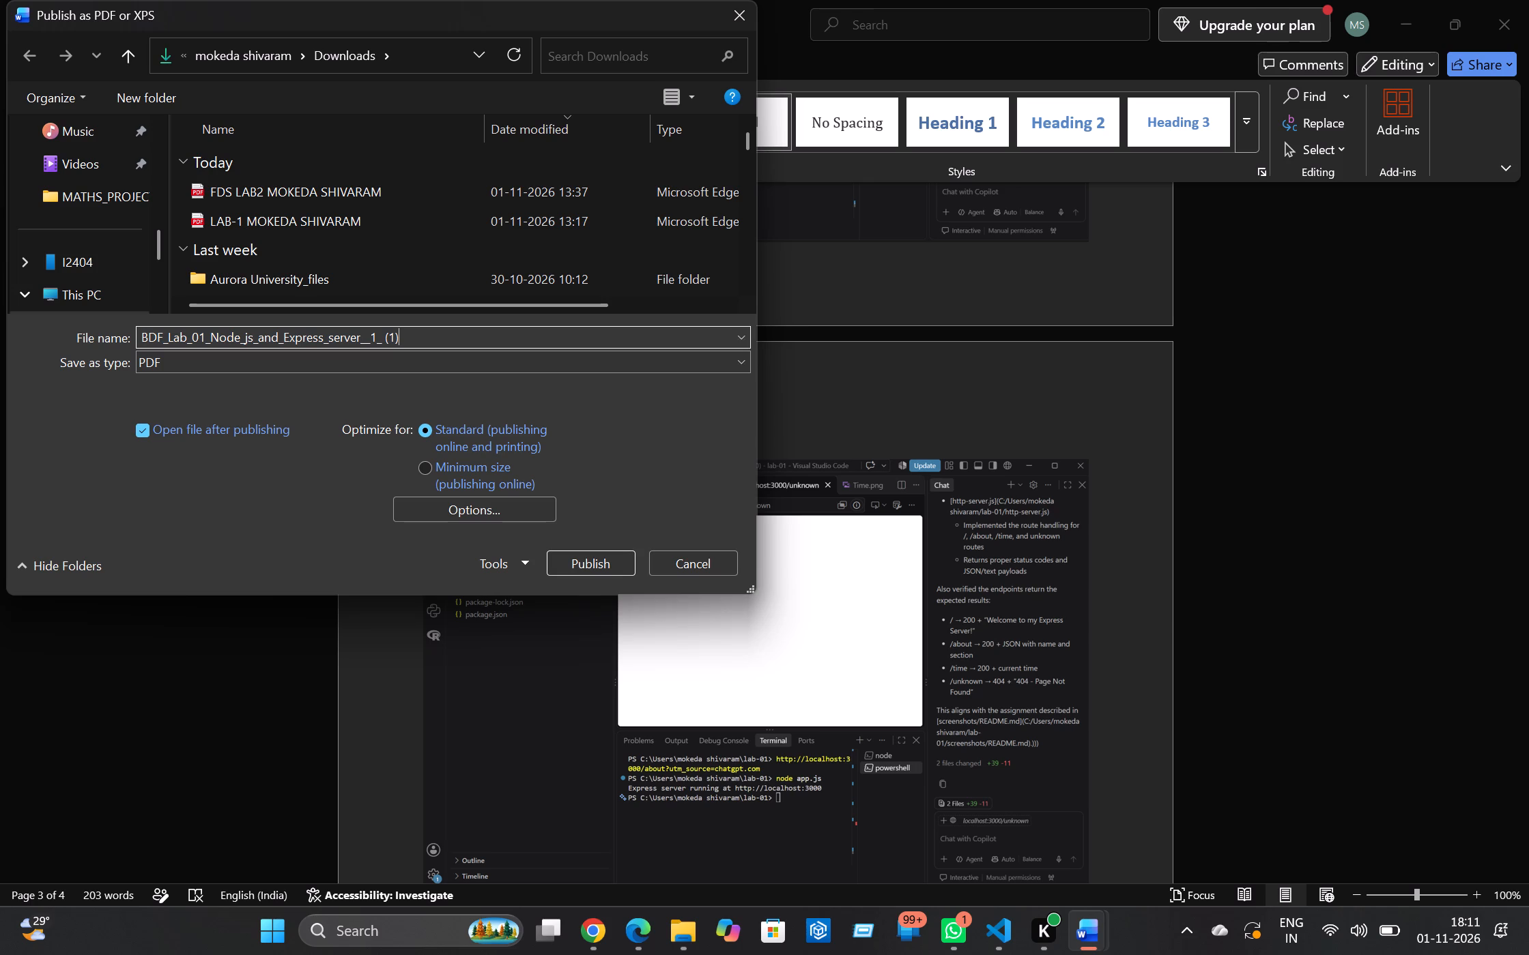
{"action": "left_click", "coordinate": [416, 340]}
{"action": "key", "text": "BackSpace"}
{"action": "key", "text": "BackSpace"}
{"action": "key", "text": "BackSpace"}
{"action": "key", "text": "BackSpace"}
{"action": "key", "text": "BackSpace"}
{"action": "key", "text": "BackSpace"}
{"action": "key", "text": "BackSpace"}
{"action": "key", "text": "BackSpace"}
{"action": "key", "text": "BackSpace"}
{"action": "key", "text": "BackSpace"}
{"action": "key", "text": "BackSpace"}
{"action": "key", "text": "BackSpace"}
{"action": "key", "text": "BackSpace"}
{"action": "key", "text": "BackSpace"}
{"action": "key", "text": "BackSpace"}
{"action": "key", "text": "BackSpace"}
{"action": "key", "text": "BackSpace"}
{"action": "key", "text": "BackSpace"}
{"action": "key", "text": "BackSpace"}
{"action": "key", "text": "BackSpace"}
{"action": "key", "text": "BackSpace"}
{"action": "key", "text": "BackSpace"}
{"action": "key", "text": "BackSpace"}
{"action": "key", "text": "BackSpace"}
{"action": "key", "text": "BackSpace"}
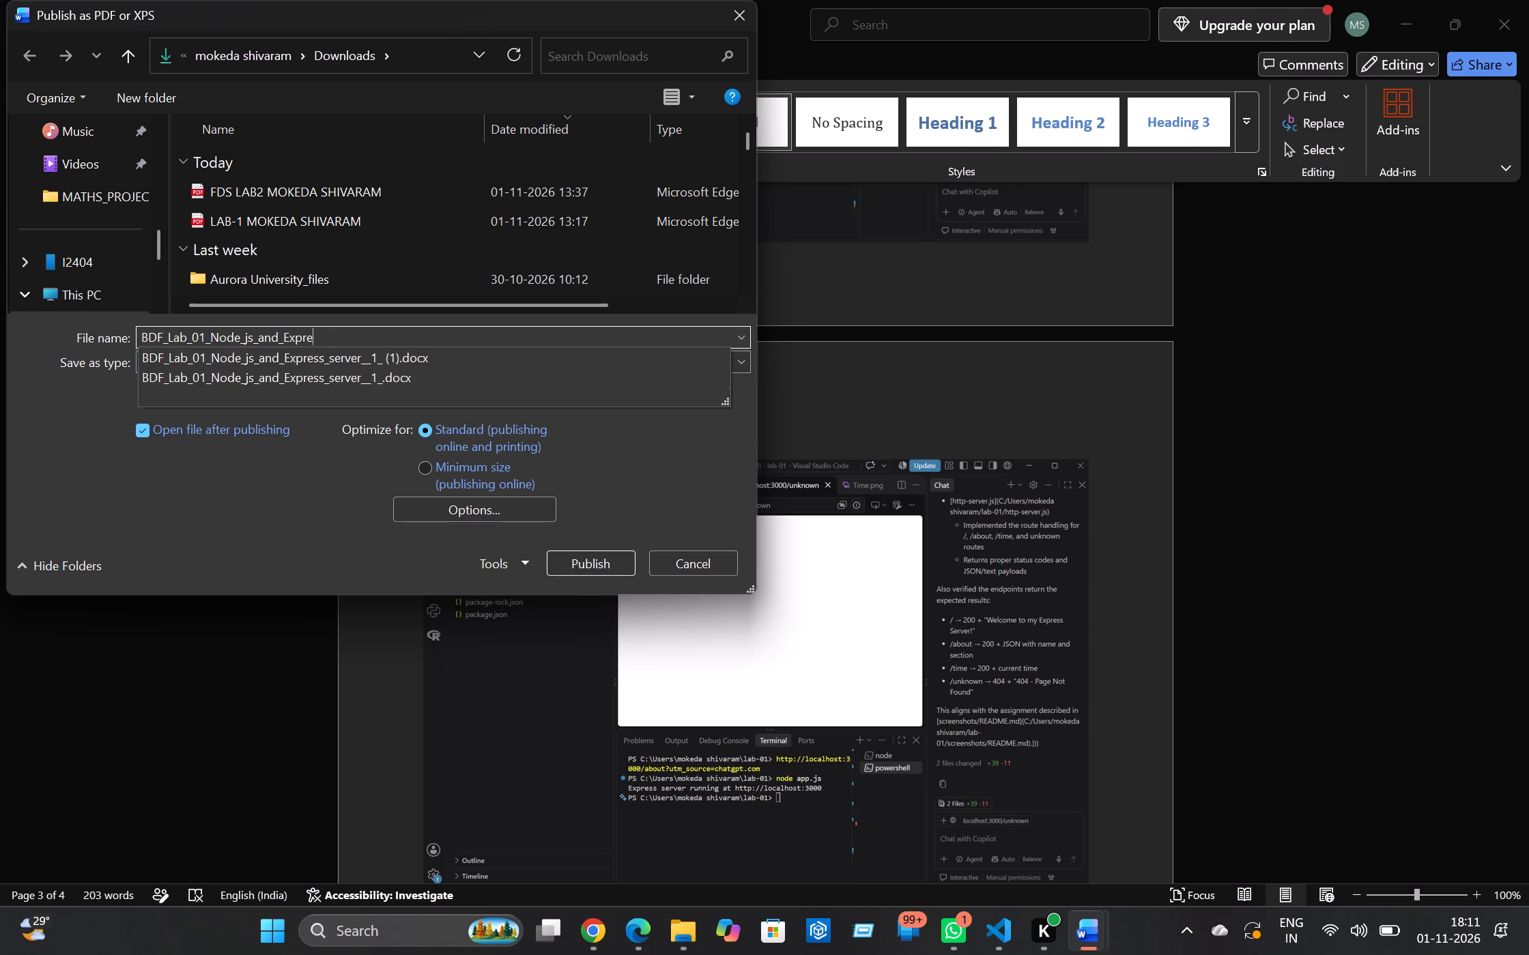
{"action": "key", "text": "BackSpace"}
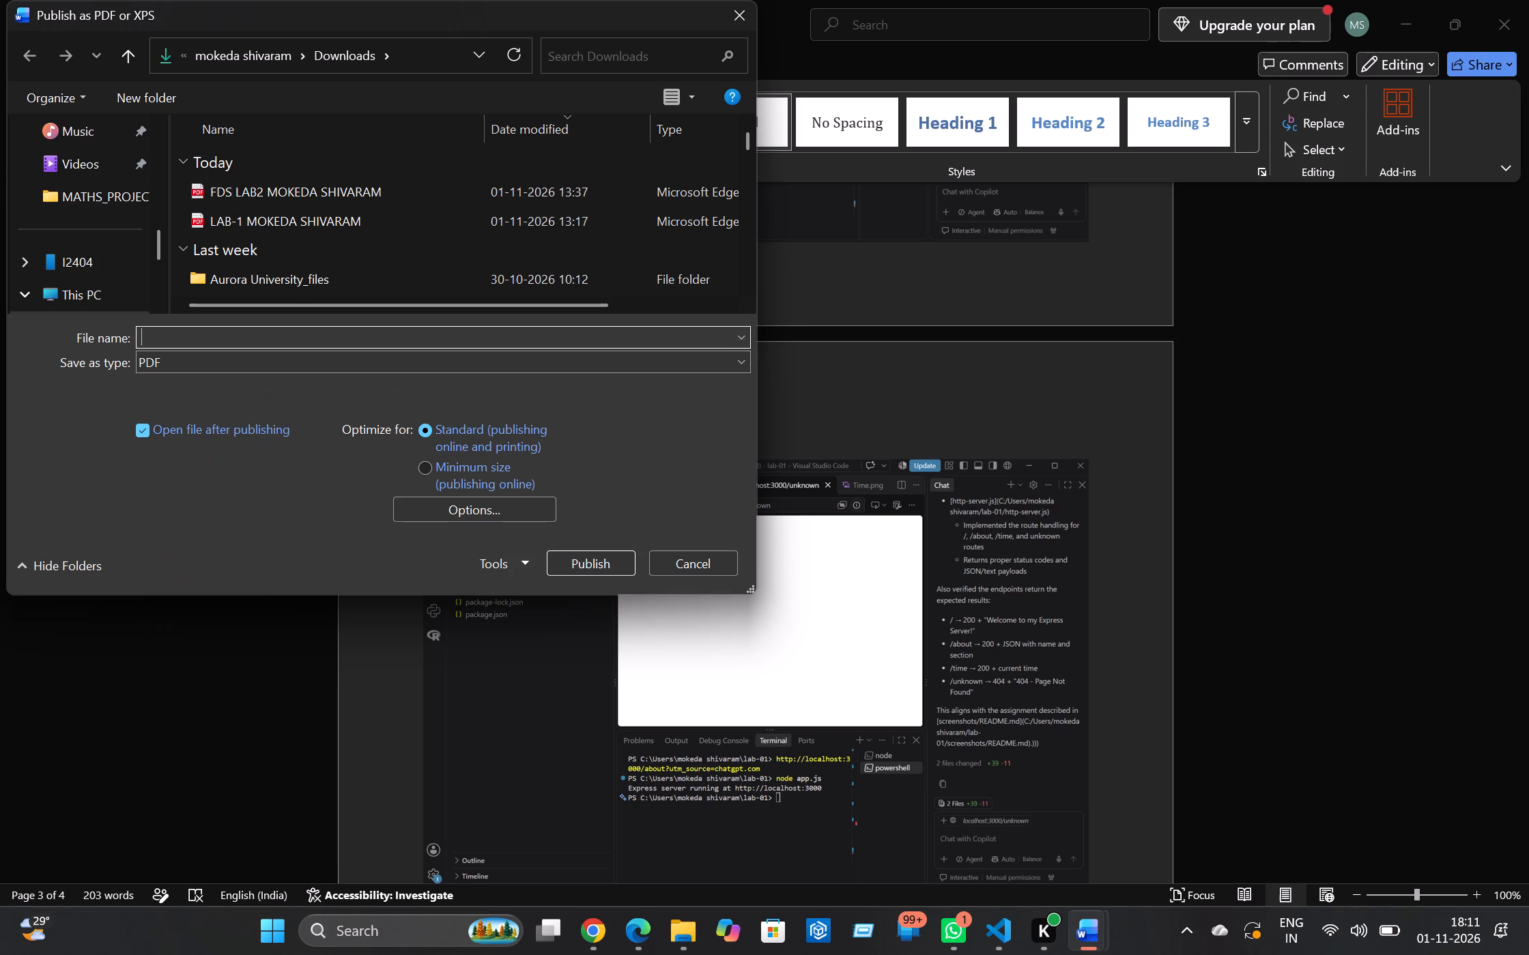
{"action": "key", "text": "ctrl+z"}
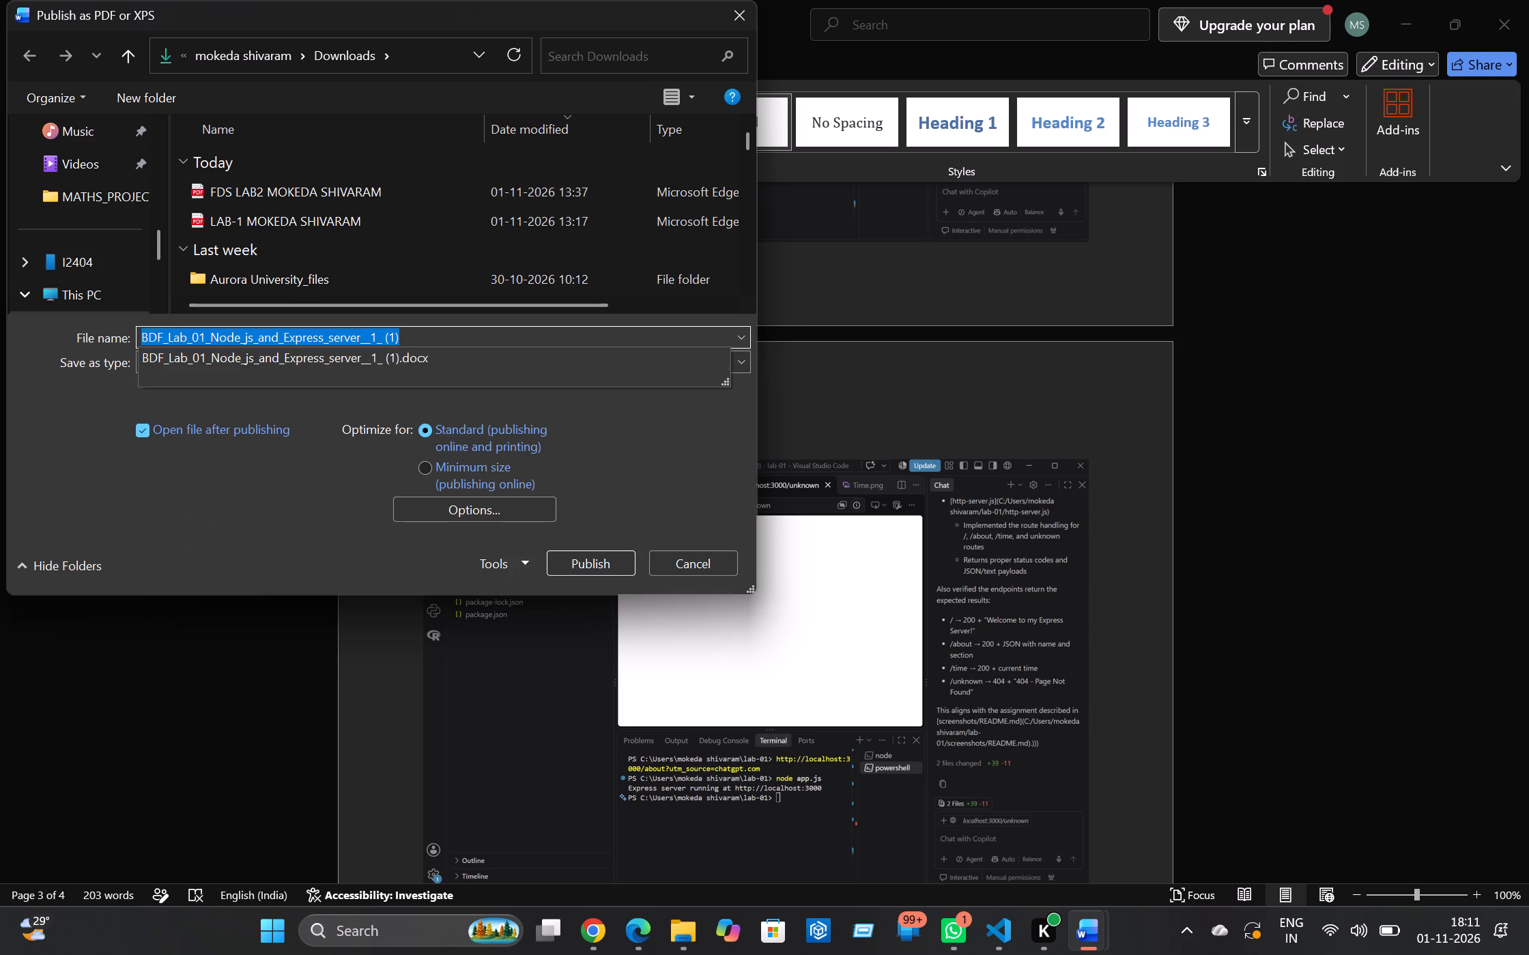
Shorten the PDF's file name to BDF_Lab_01_Node_js_and_Express_server by removing the trailing number suffixes.
{"action": "left_click", "coordinate": [416, 340]}
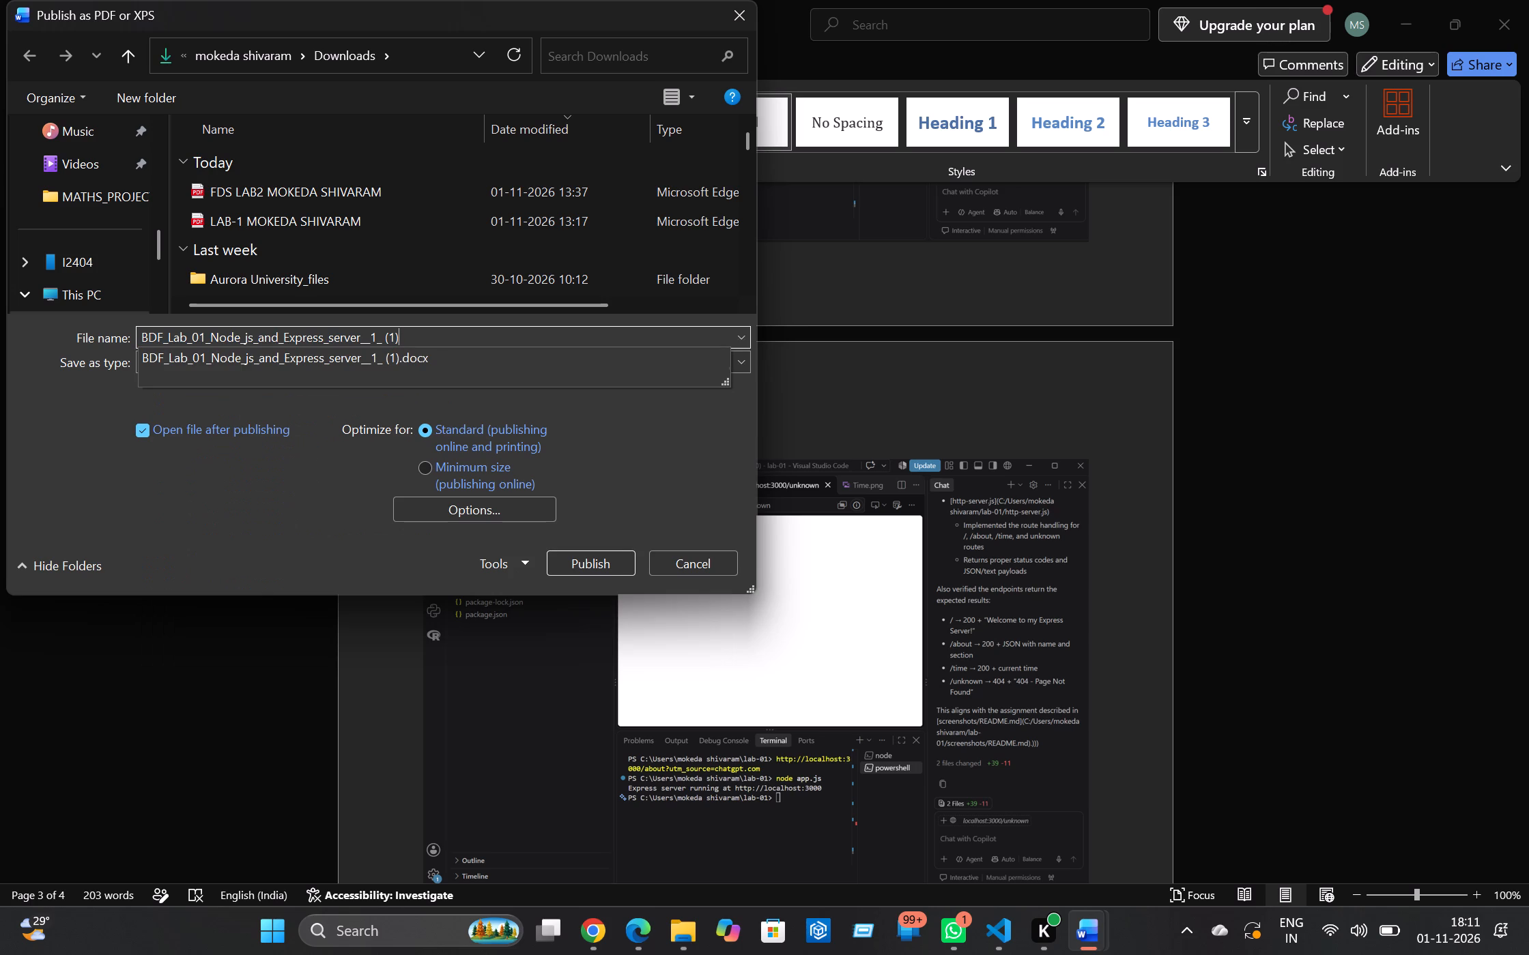
{"action": "key", "text": "BackSpace"}
{"action": "key", "text": "BackSpace"}
{"action": "key", "text": "BackSpace"}
{"action": "key", "text": "BackSpace"}
{"action": "key", "text": "BackSpace"}
{"action": "key", "text": "BackSpace"}
{"action": "key", "text": "BackSpace"}
{"action": "key", "text": "BackSpace"}
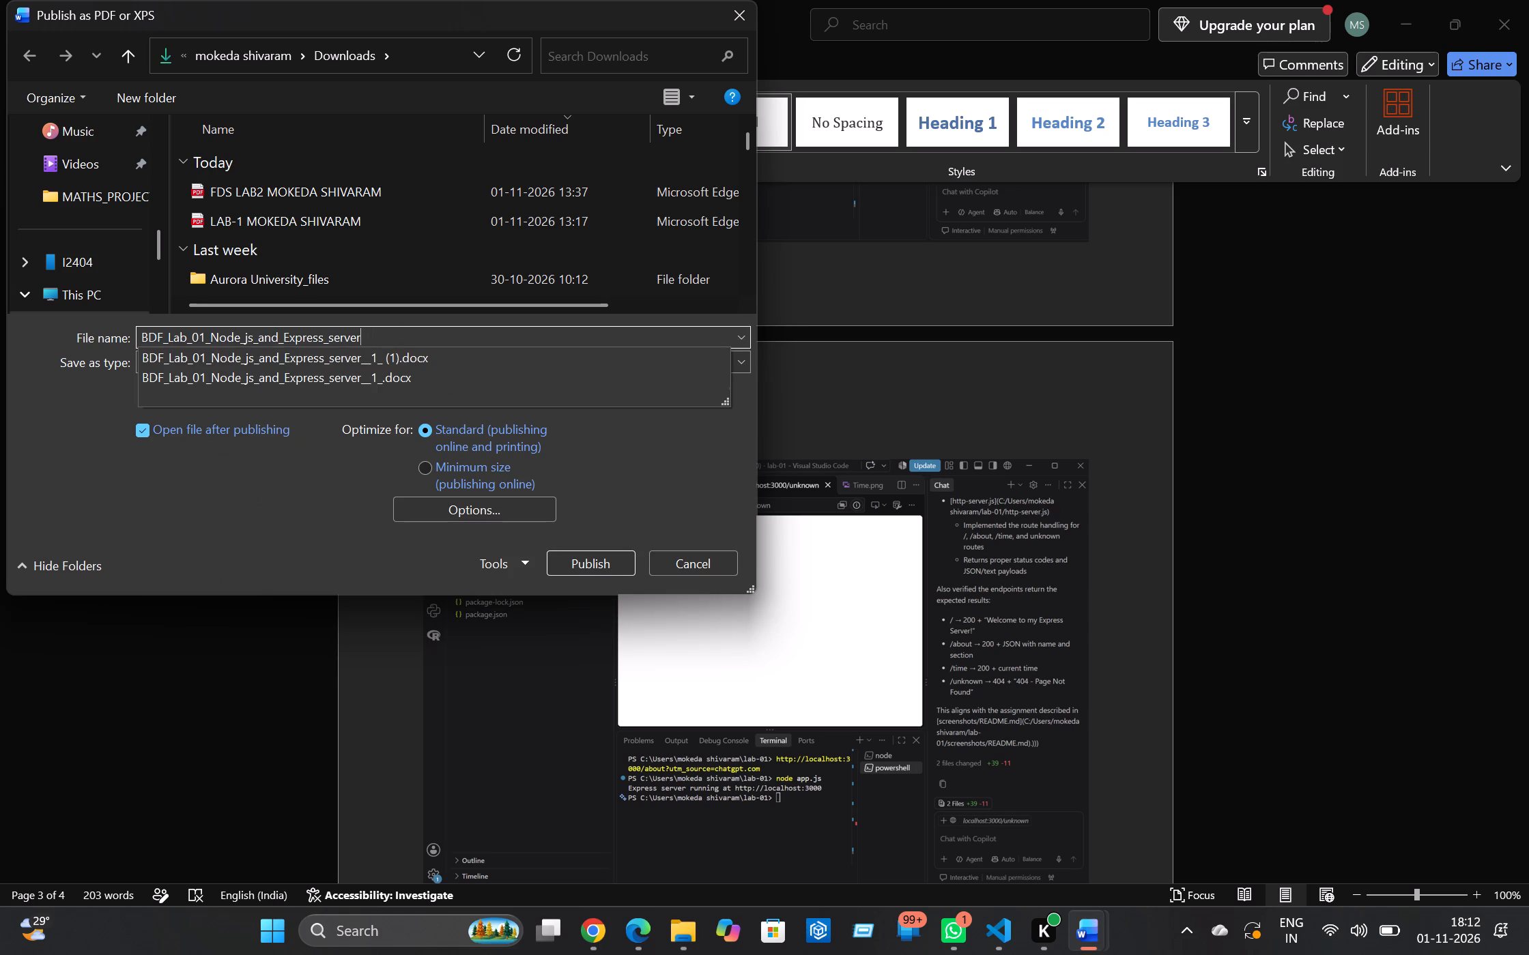
{"action": "key", "text": "BackSpace"}
{"action": "key", "text": "r"}
{"action": "key", "text": "BackSpace"}
{"action": "key", "text": "r"}
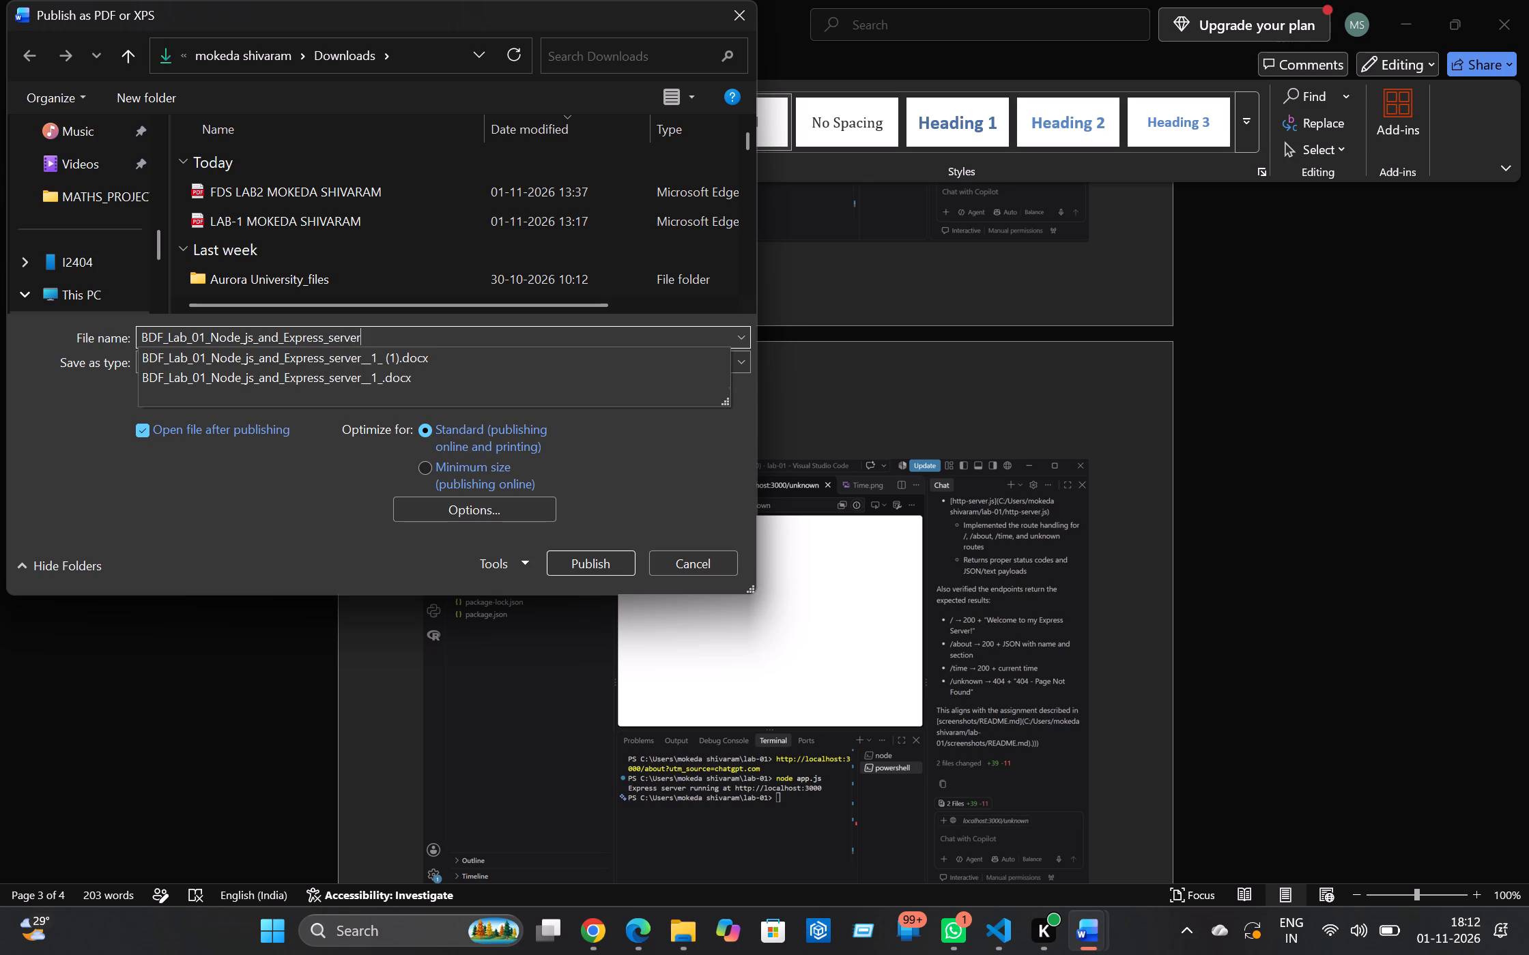
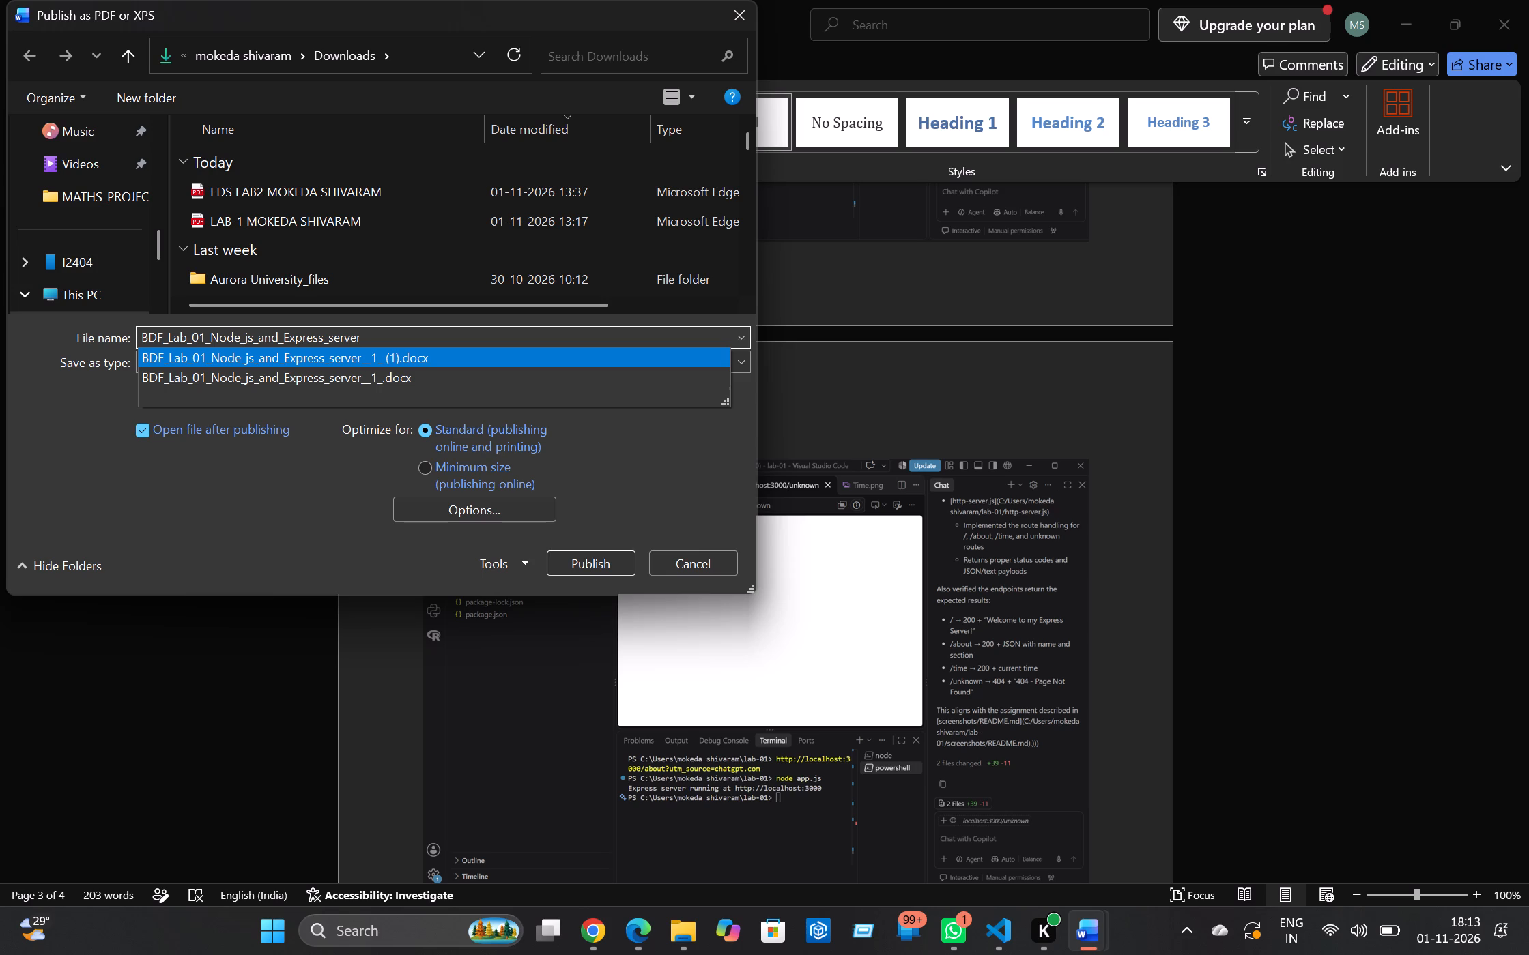
Append _shivaram to the PDF's file name, giving BDF_Lab_01_Node_js_and_Express_server_shivaram, and publish it in Downloads.
{"action": "left_click", "coordinate": [386, 340]}
{"action": "key", "text": "shift+underscore"}
{"action": "type", "text": "shivaram"}
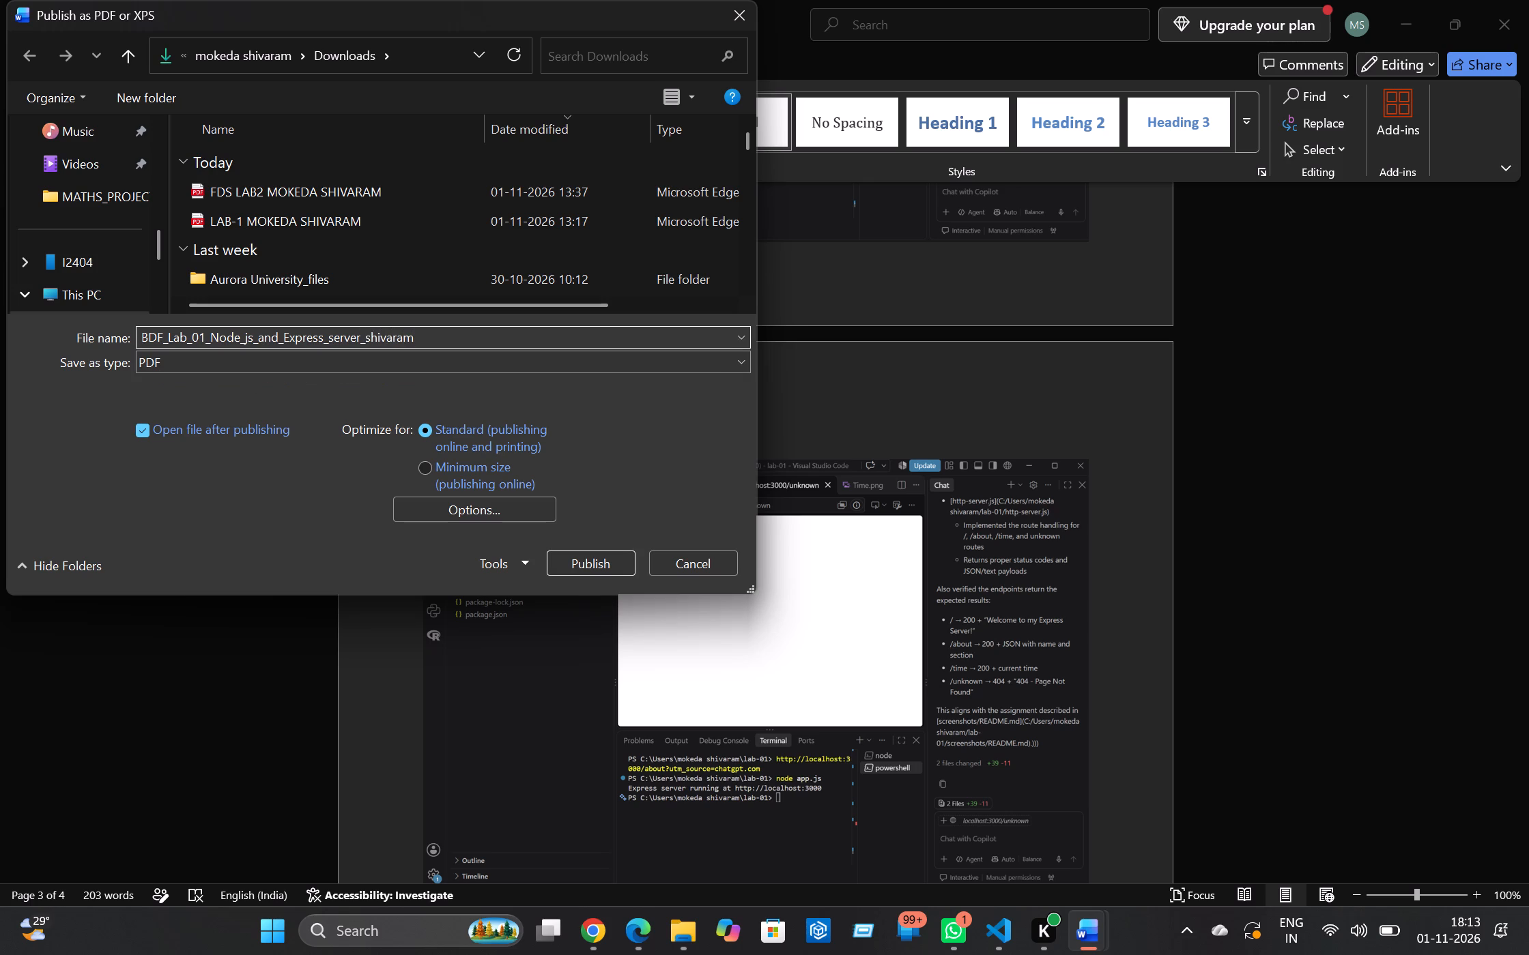
{"action": "left_click", "coordinate": [591, 565]}
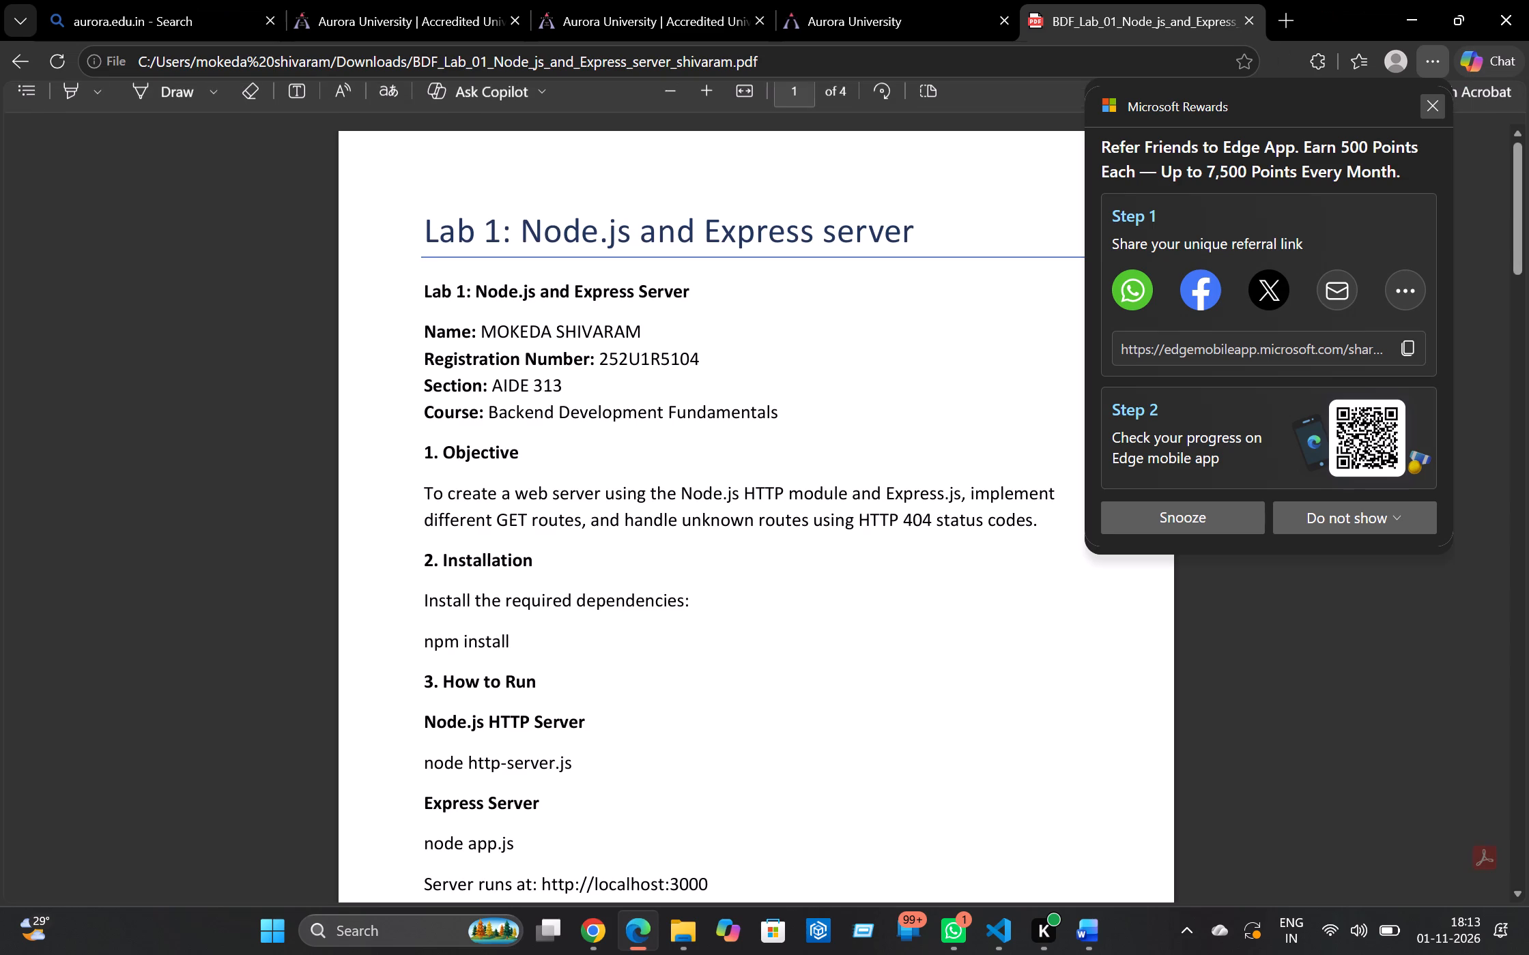
Look through the exported Lab 1 PDF from its first page to the GitHub repository section, dismissing the Microsoft Rewards pop-up.
{"action": "scroll", "coordinate": [591, 565], "scroll_direction": "down", "scroll_amount": 8}
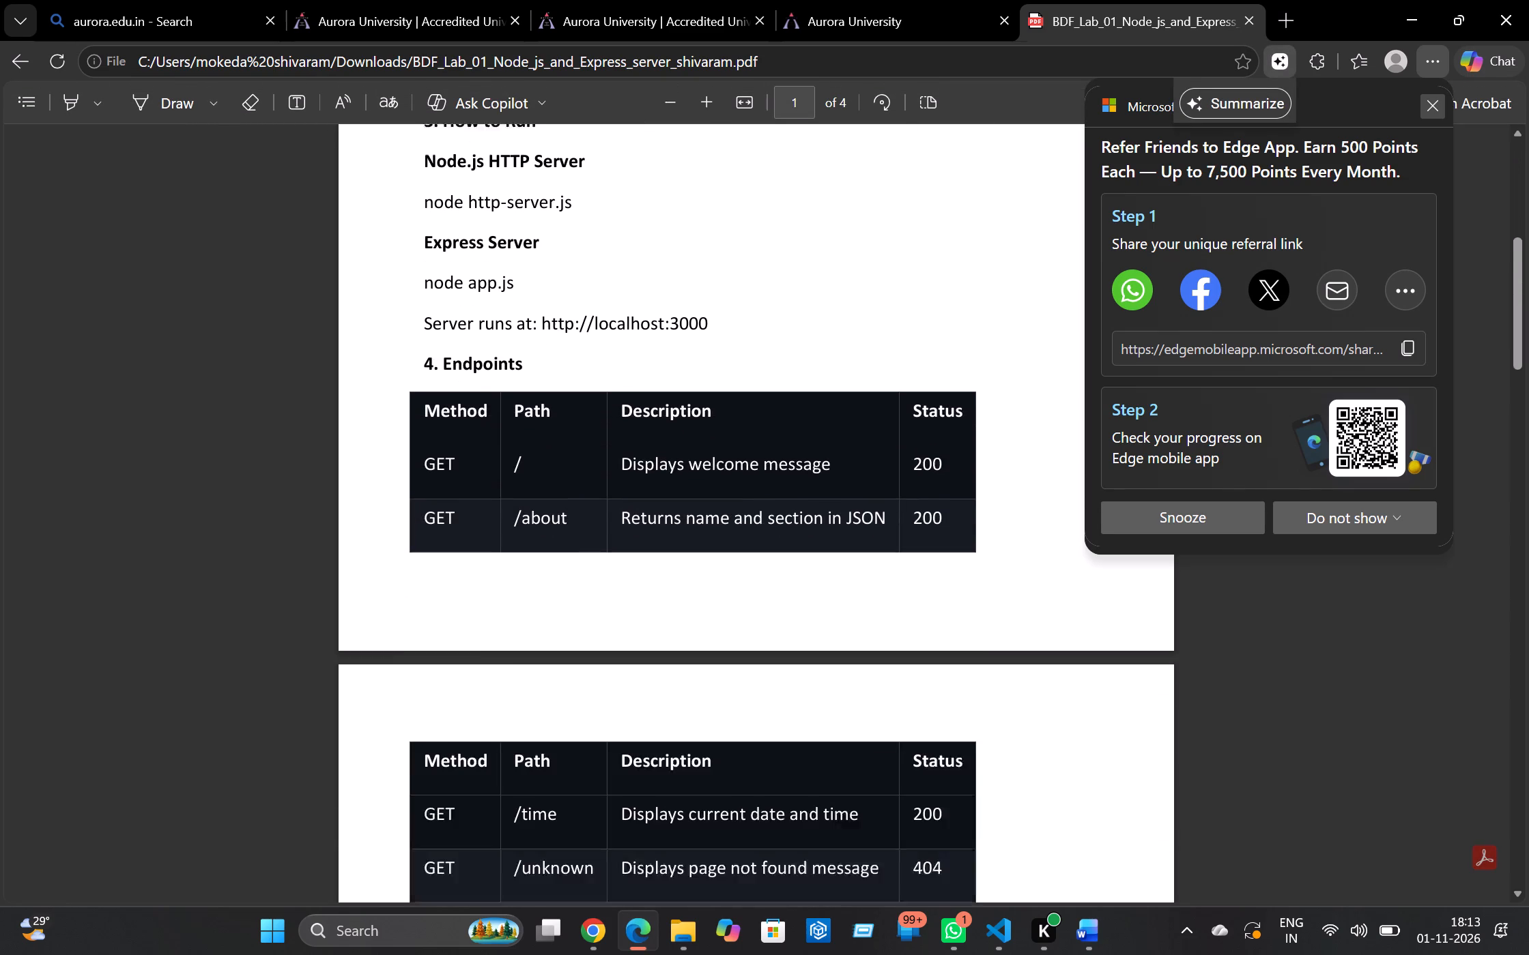
{"action": "scroll", "coordinate": [591, 565], "scroll_direction": "down", "scroll_amount": 13}
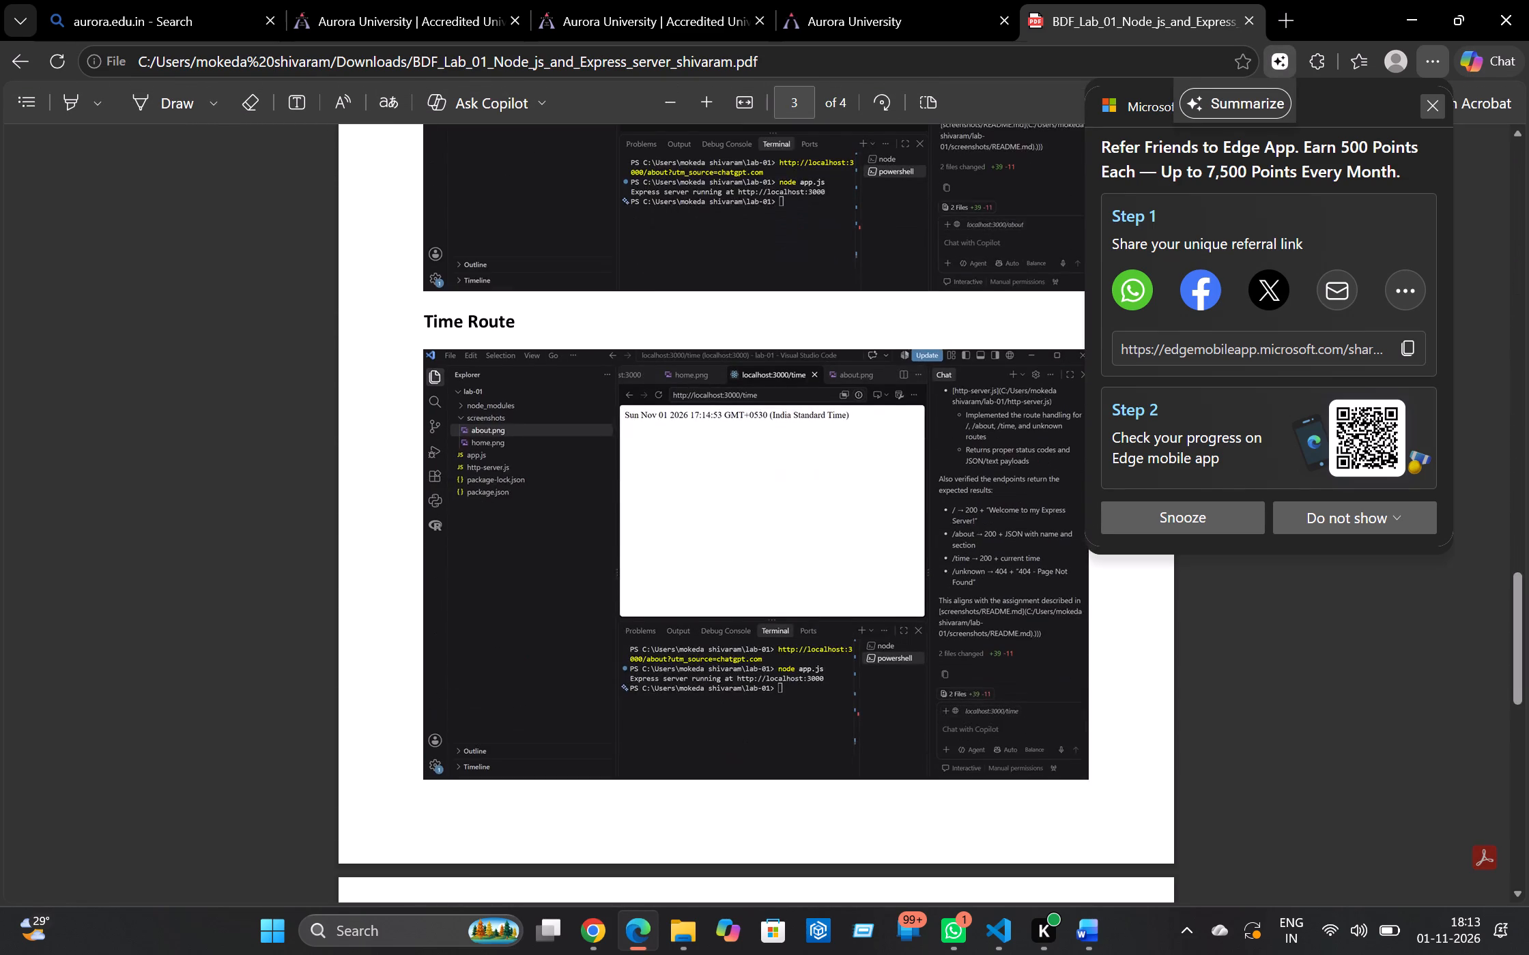
{"action": "scroll", "coordinate": [591, 565], "scroll_direction": "down", "scroll_amount": 11}
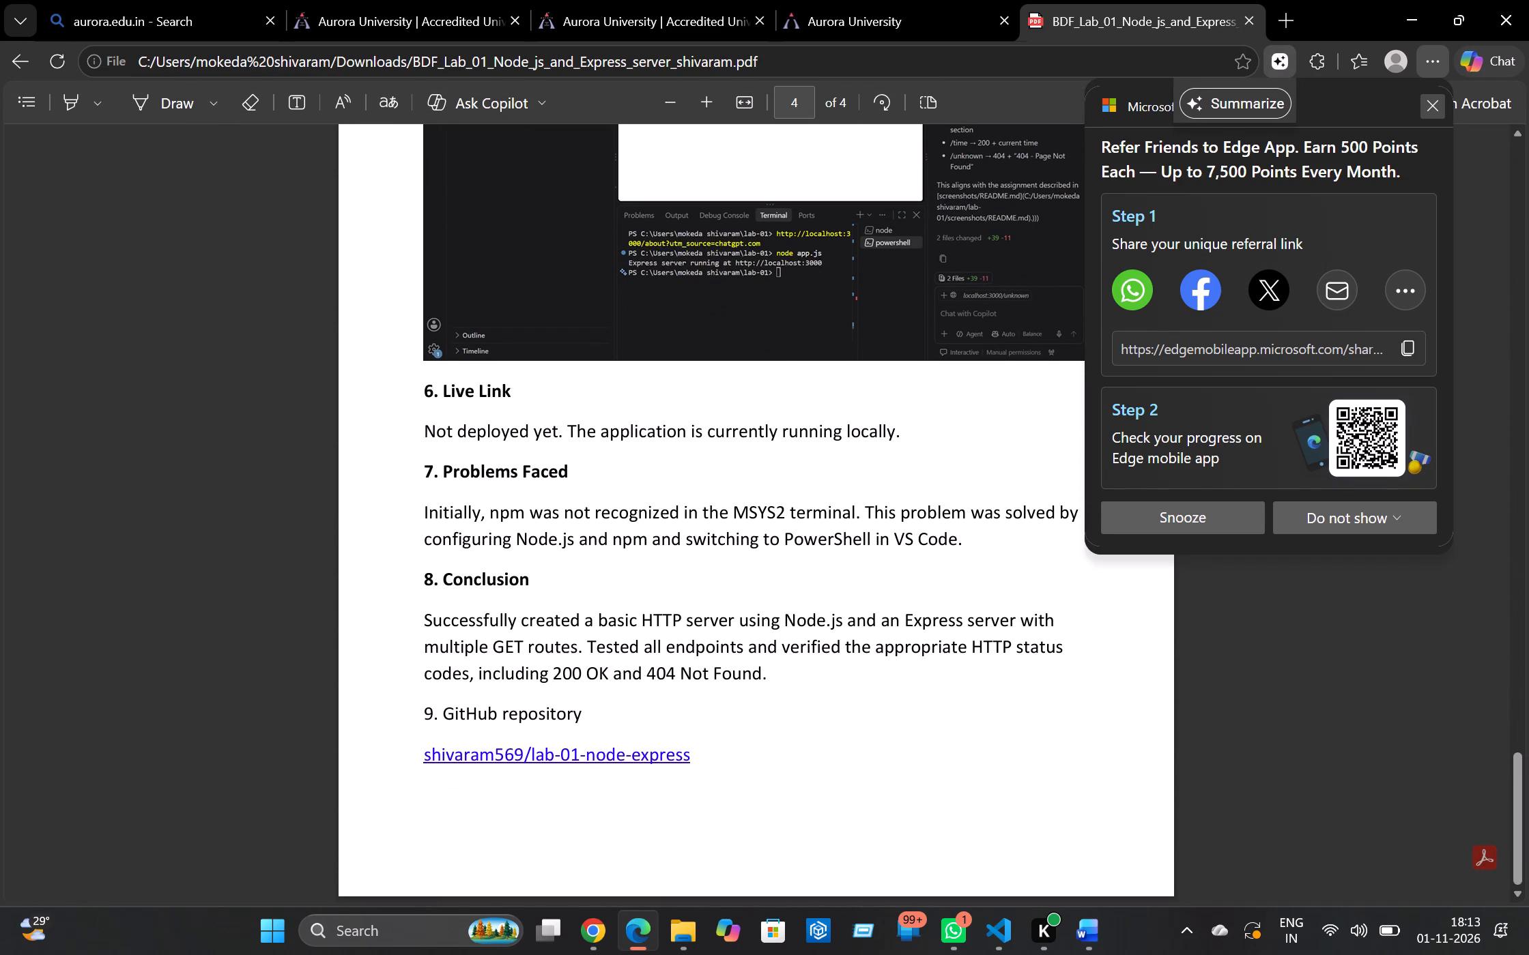
{"action": "left_click", "coordinate": [1439, 113]}
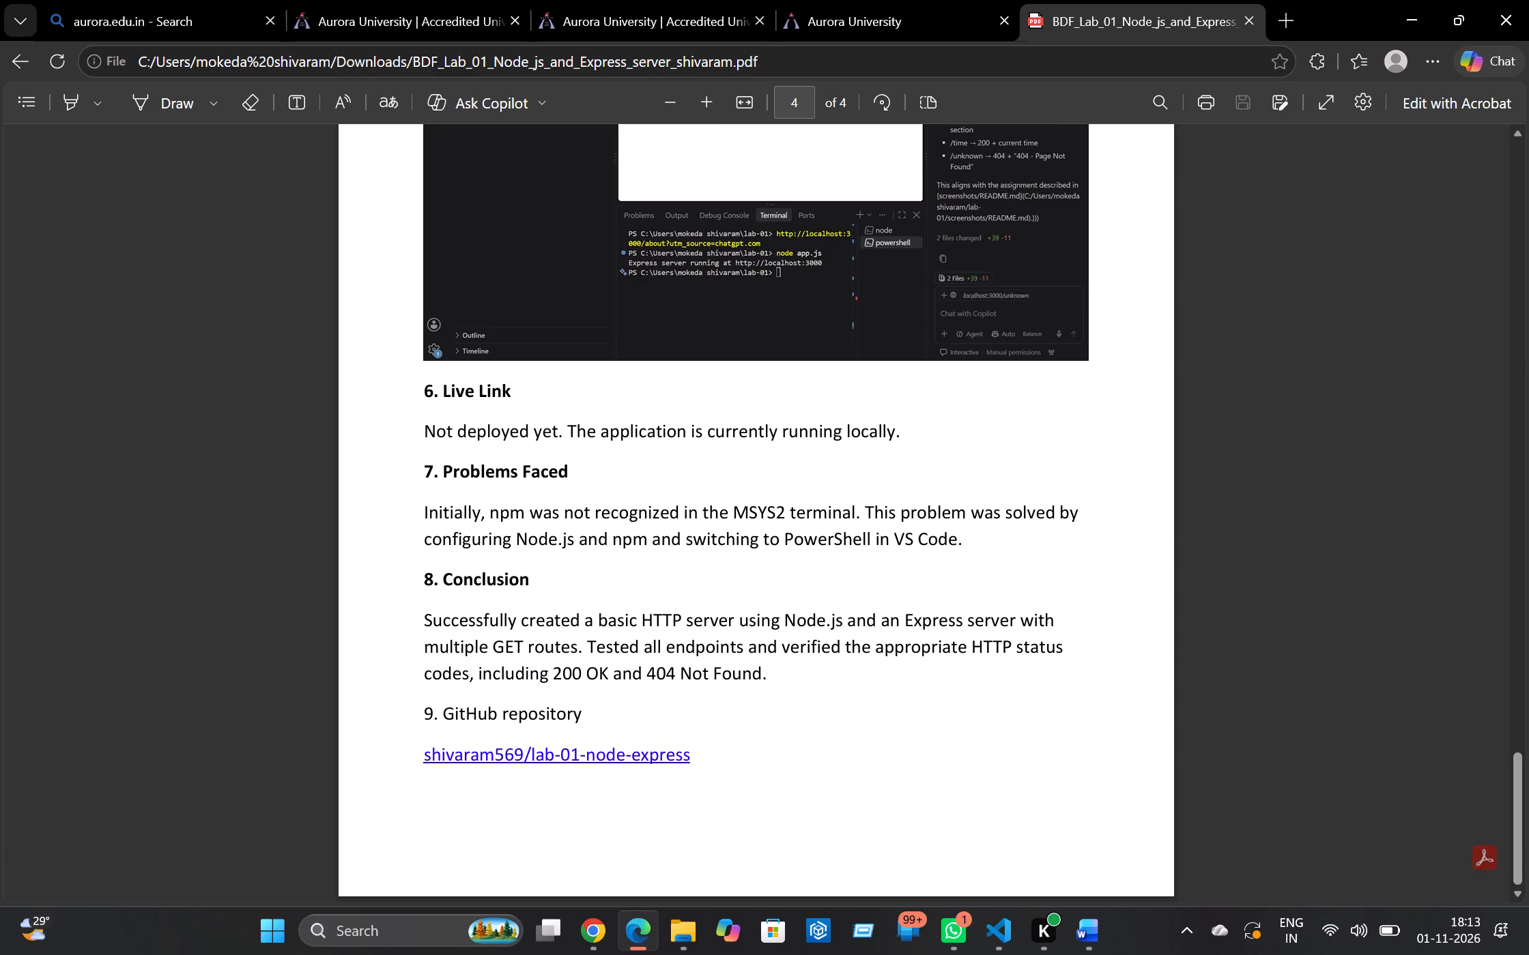
{"action": "scroll", "coordinate": [992, 386], "scroll_direction": "up", "scroll_amount": 11}
{"action": "scroll", "coordinate": [992, 386], "scroll_direction": "up", "scroll_amount": 13}
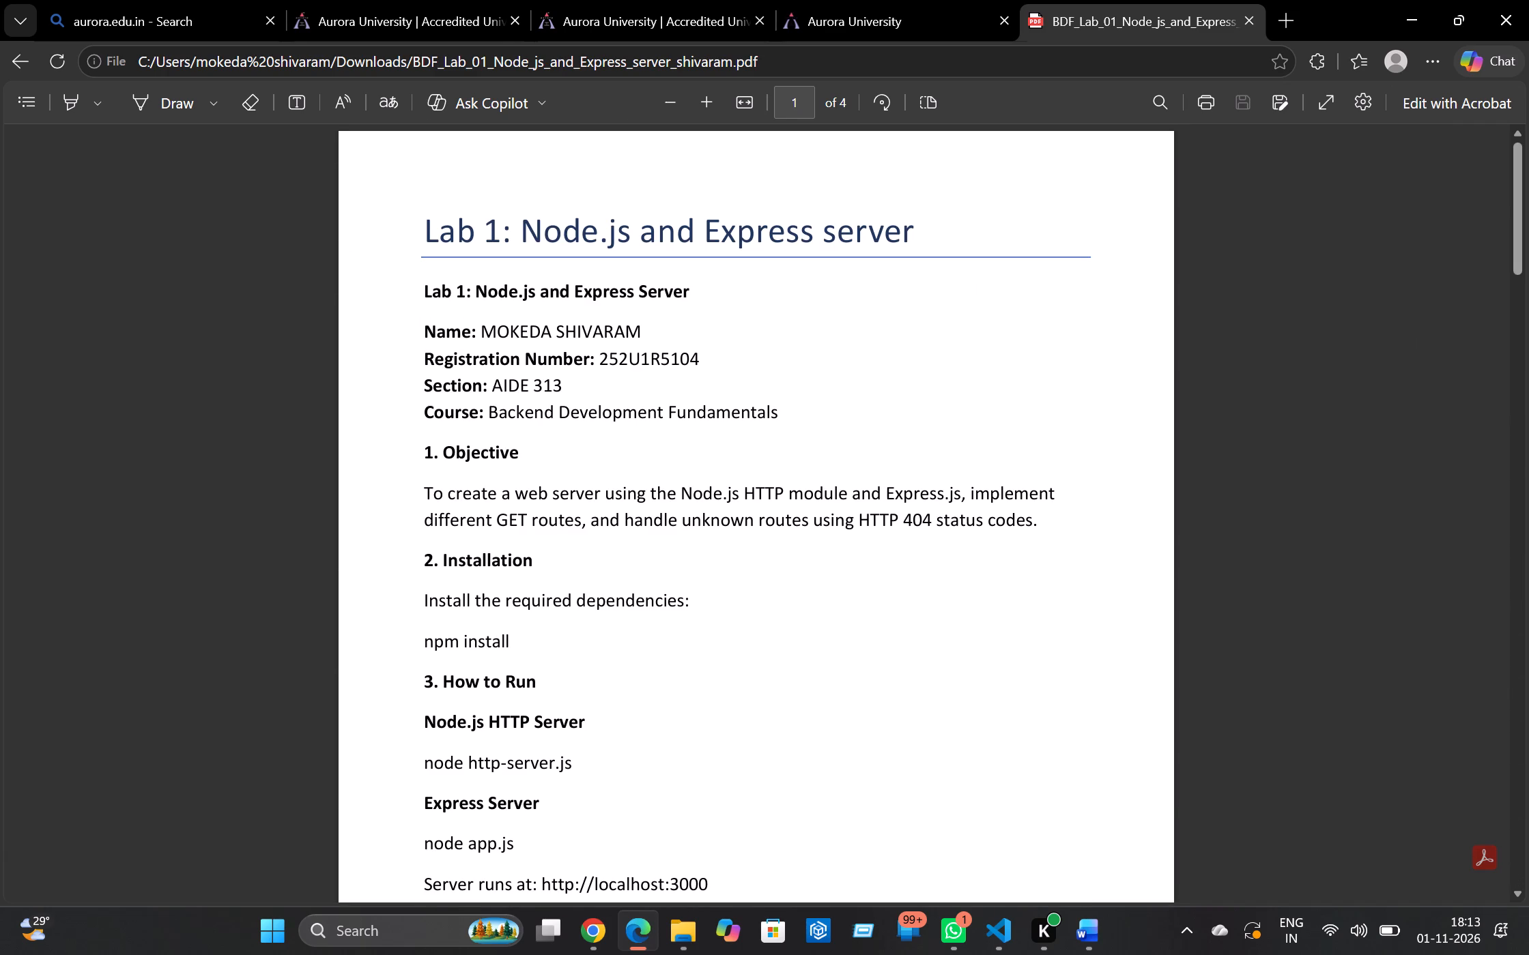
Switch to the Aurora University assessments page and go back from Foundations of Data Science to the subject overview.
{"action": "left_click", "coordinate": [856, 0]}
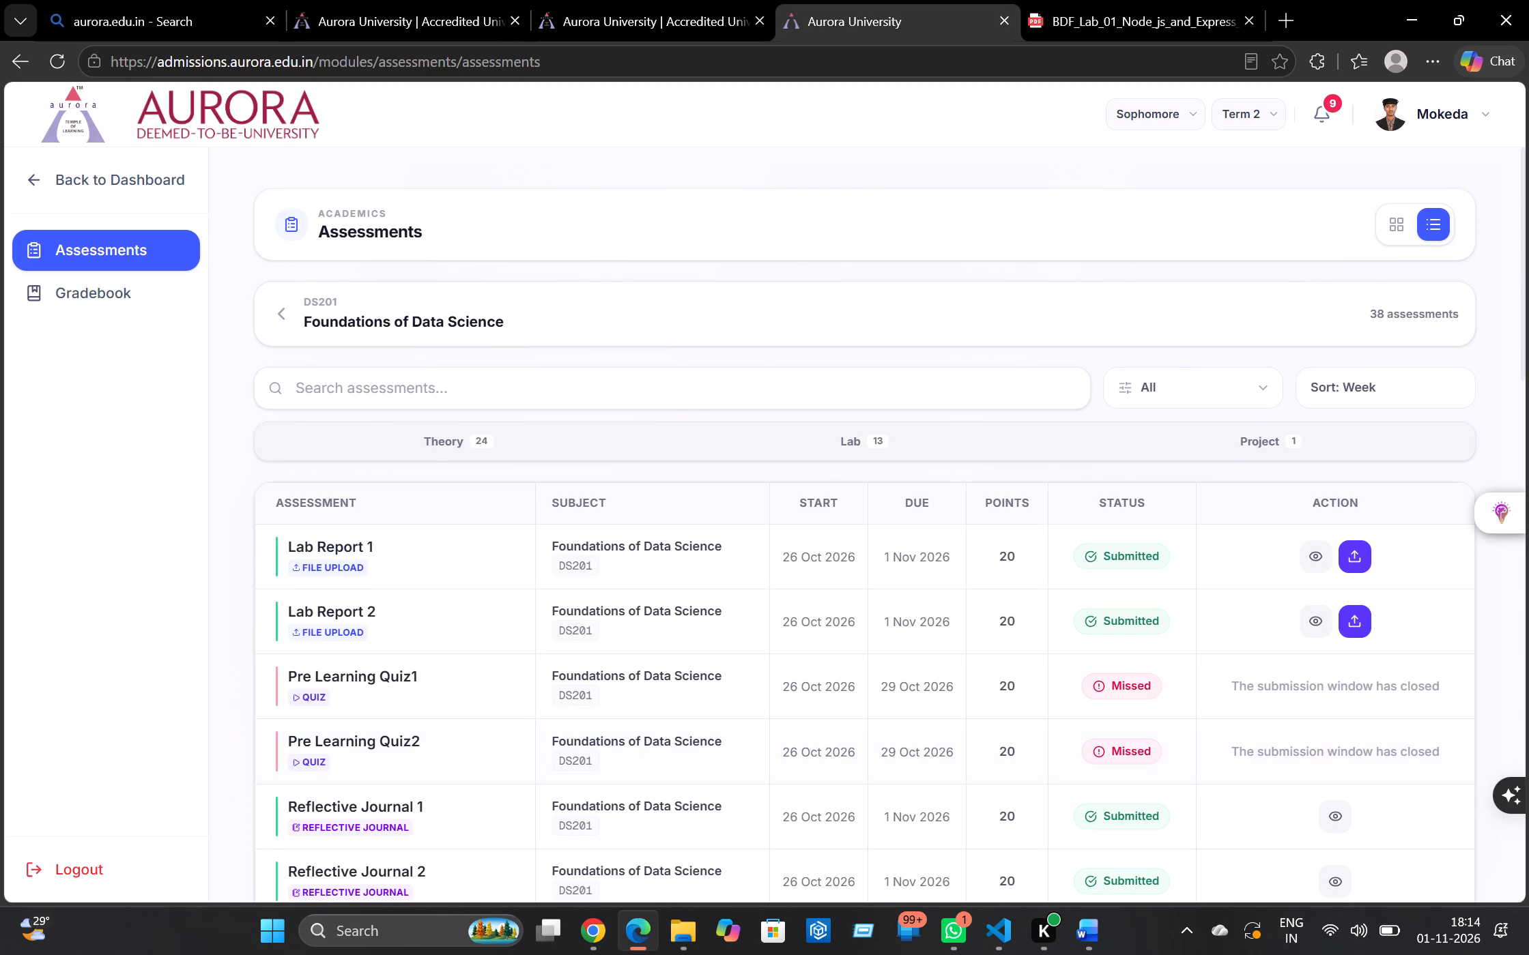
{"action": "scroll", "coordinate": [837, 653], "scroll_direction": "down", "scroll_amount": 1}
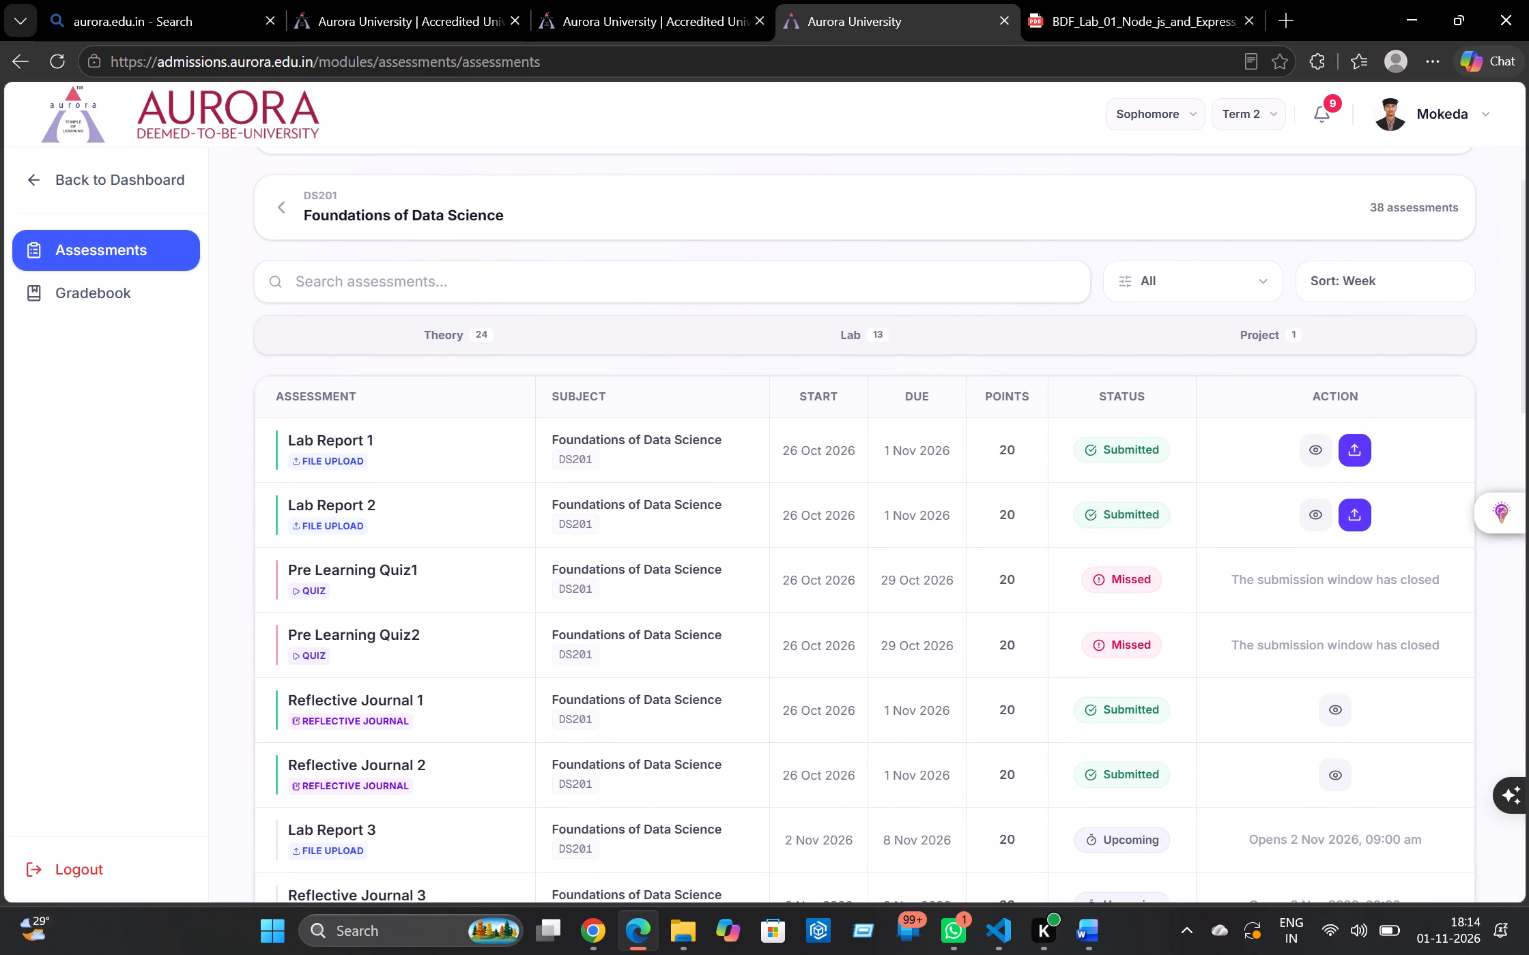
{"action": "left_click", "coordinate": [278, 218]}
{"action": "left_click", "coordinate": [281, 203]}
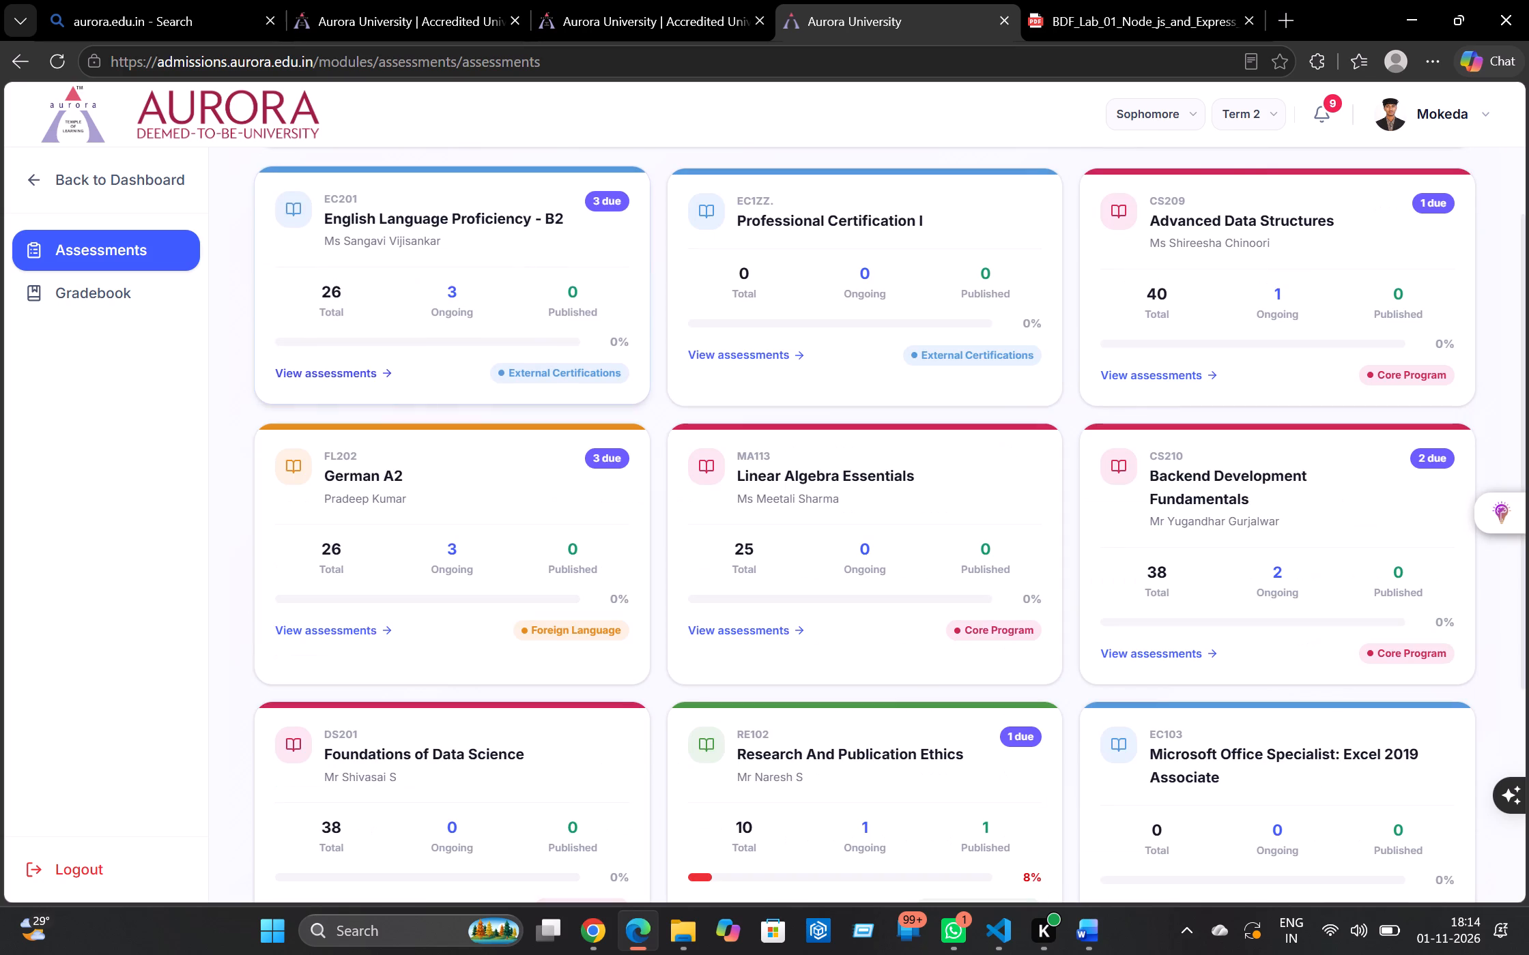
Close the extra Aurora University admissions page and return to the assessments overview.
{"action": "left_click", "coordinate": [673, 0]}
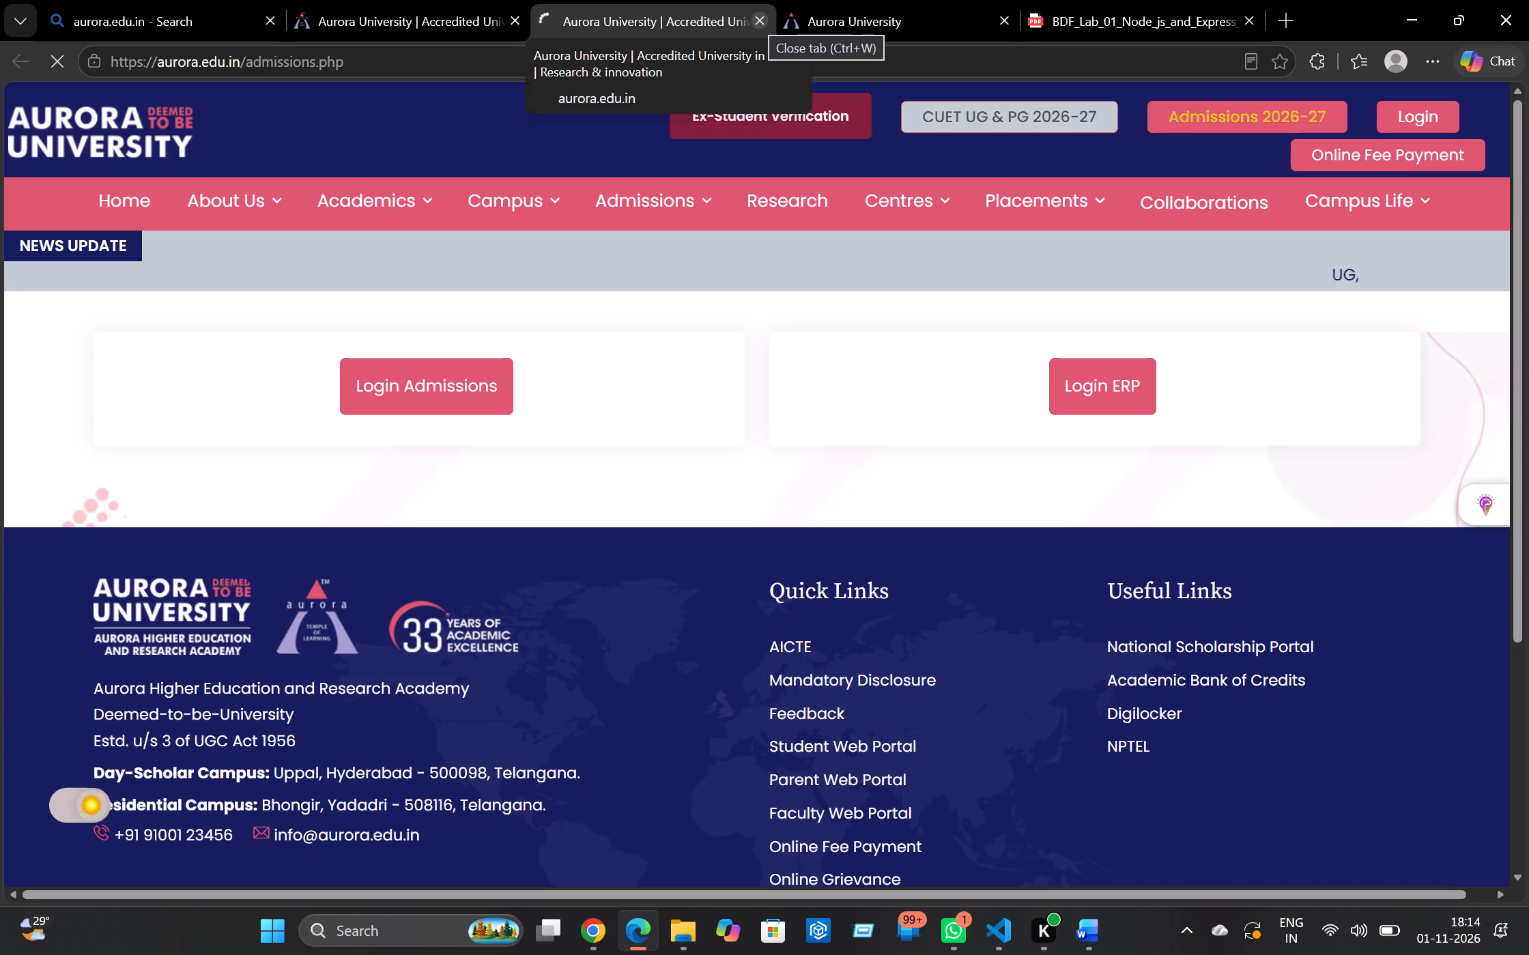
{"action": "left_click", "coordinate": [759, 19]}
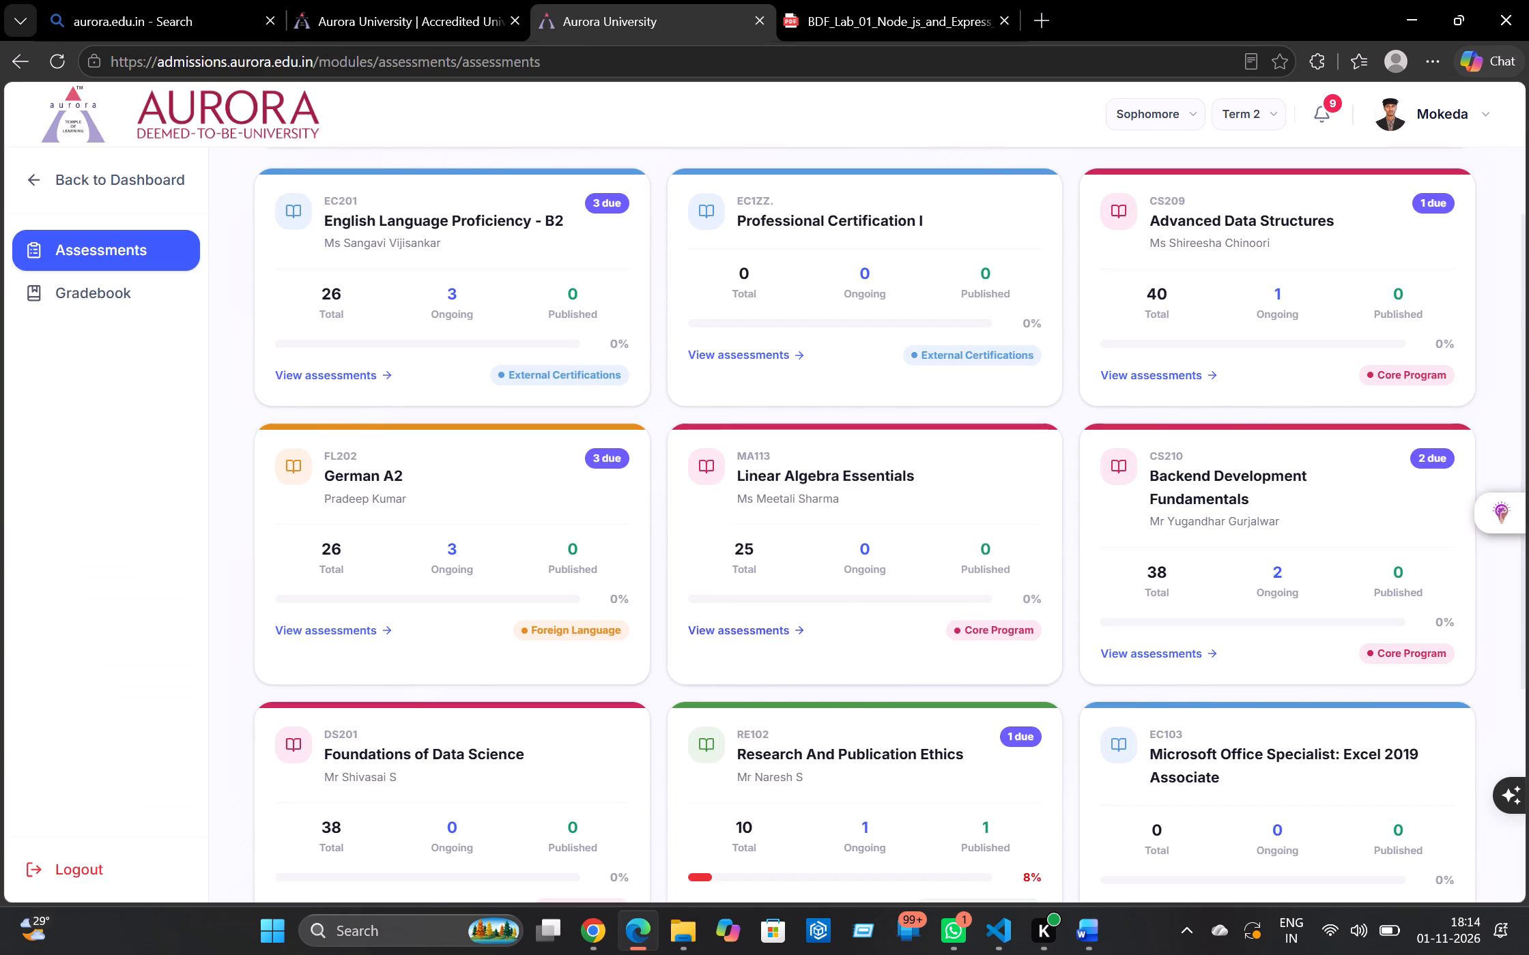
Open the assessment list for Backend Development Fundamentals (CS210).
{"action": "scroll", "coordinate": [674, 537], "scroll_direction": "down", "scroll_amount": 1}
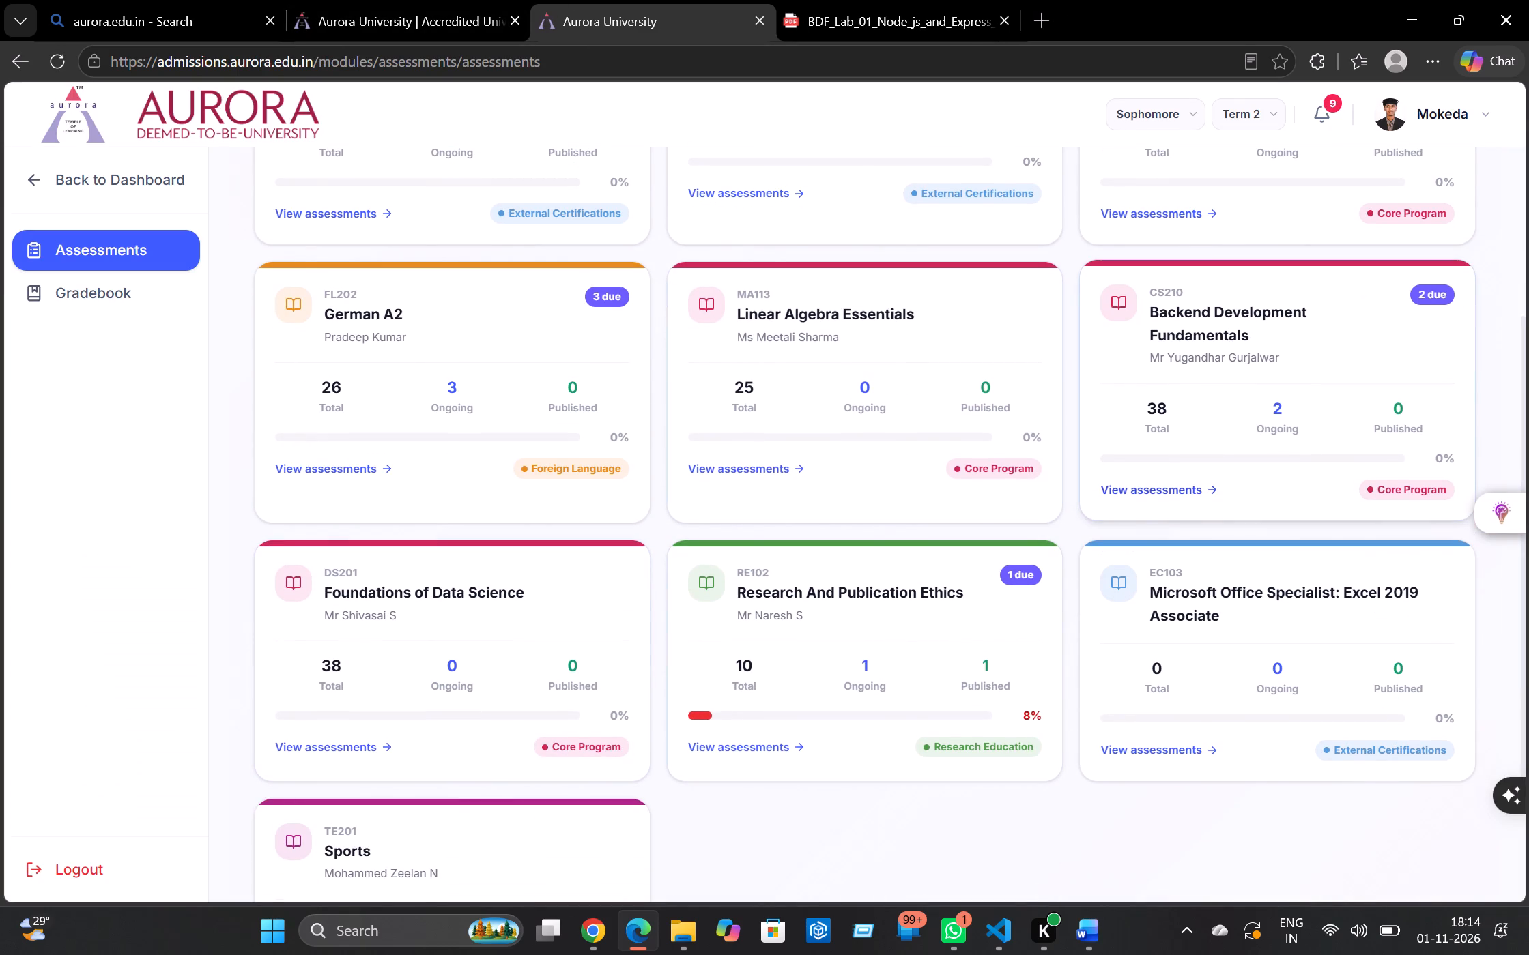
{"action": "left_click", "coordinate": [1249, 381]}
{"action": "scroll", "coordinate": [1246, 372], "scroll_direction": "up", "scroll_amount": 1}
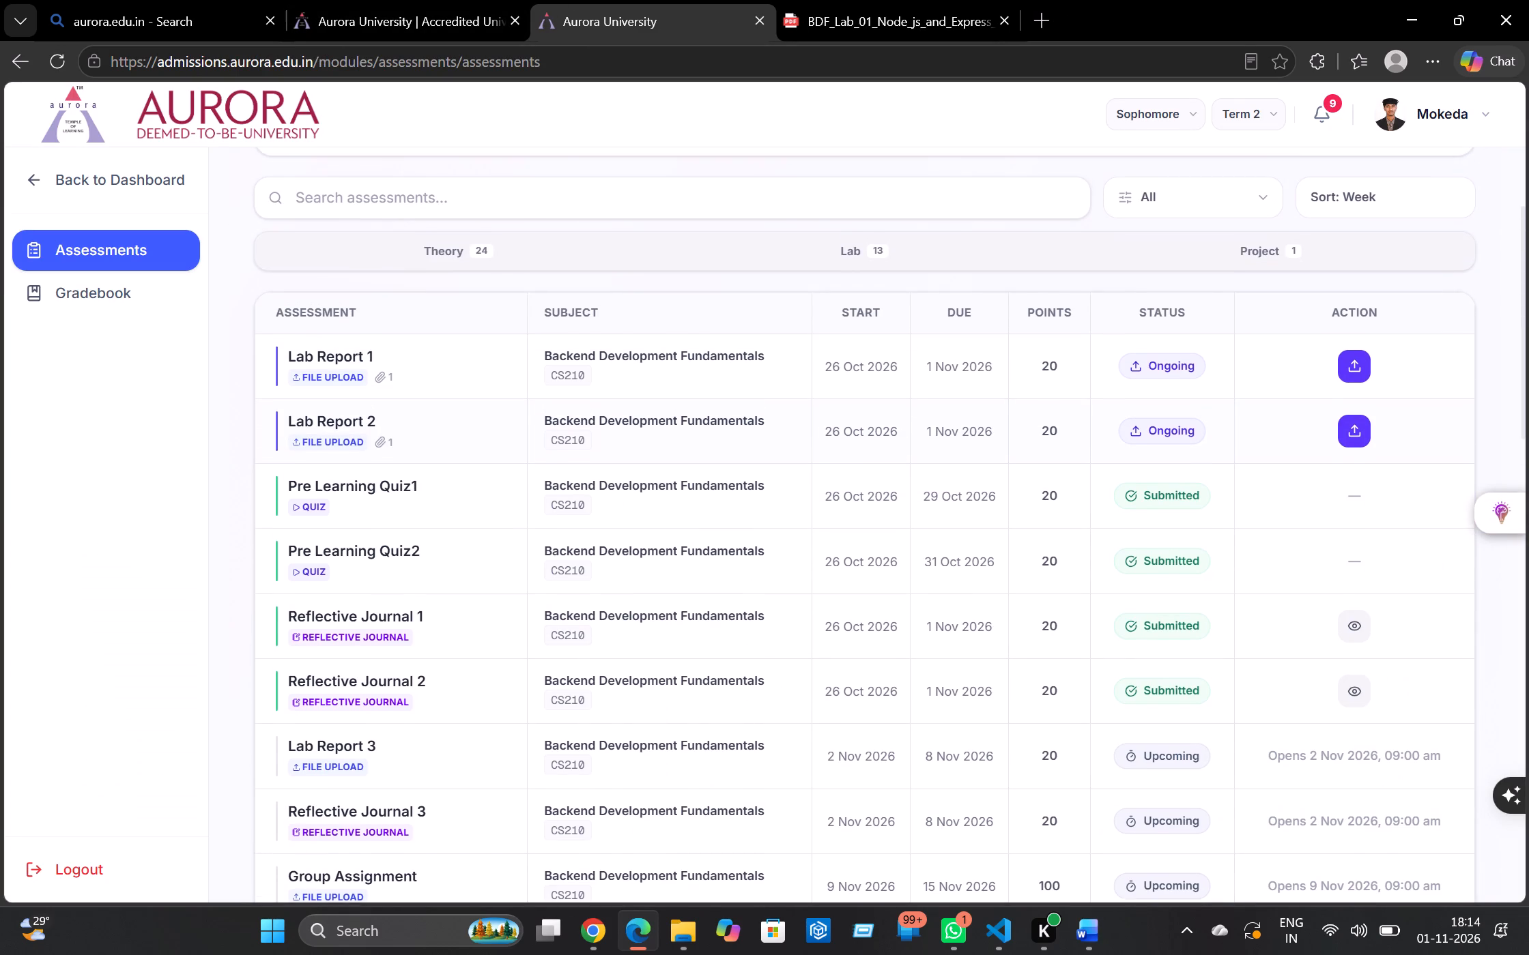
Upload the exported Lab 1 PDF from Downloads as the submission for Lab Report 1, and return to the assessments page.
{"action": "left_click", "coordinate": [1340, 366]}
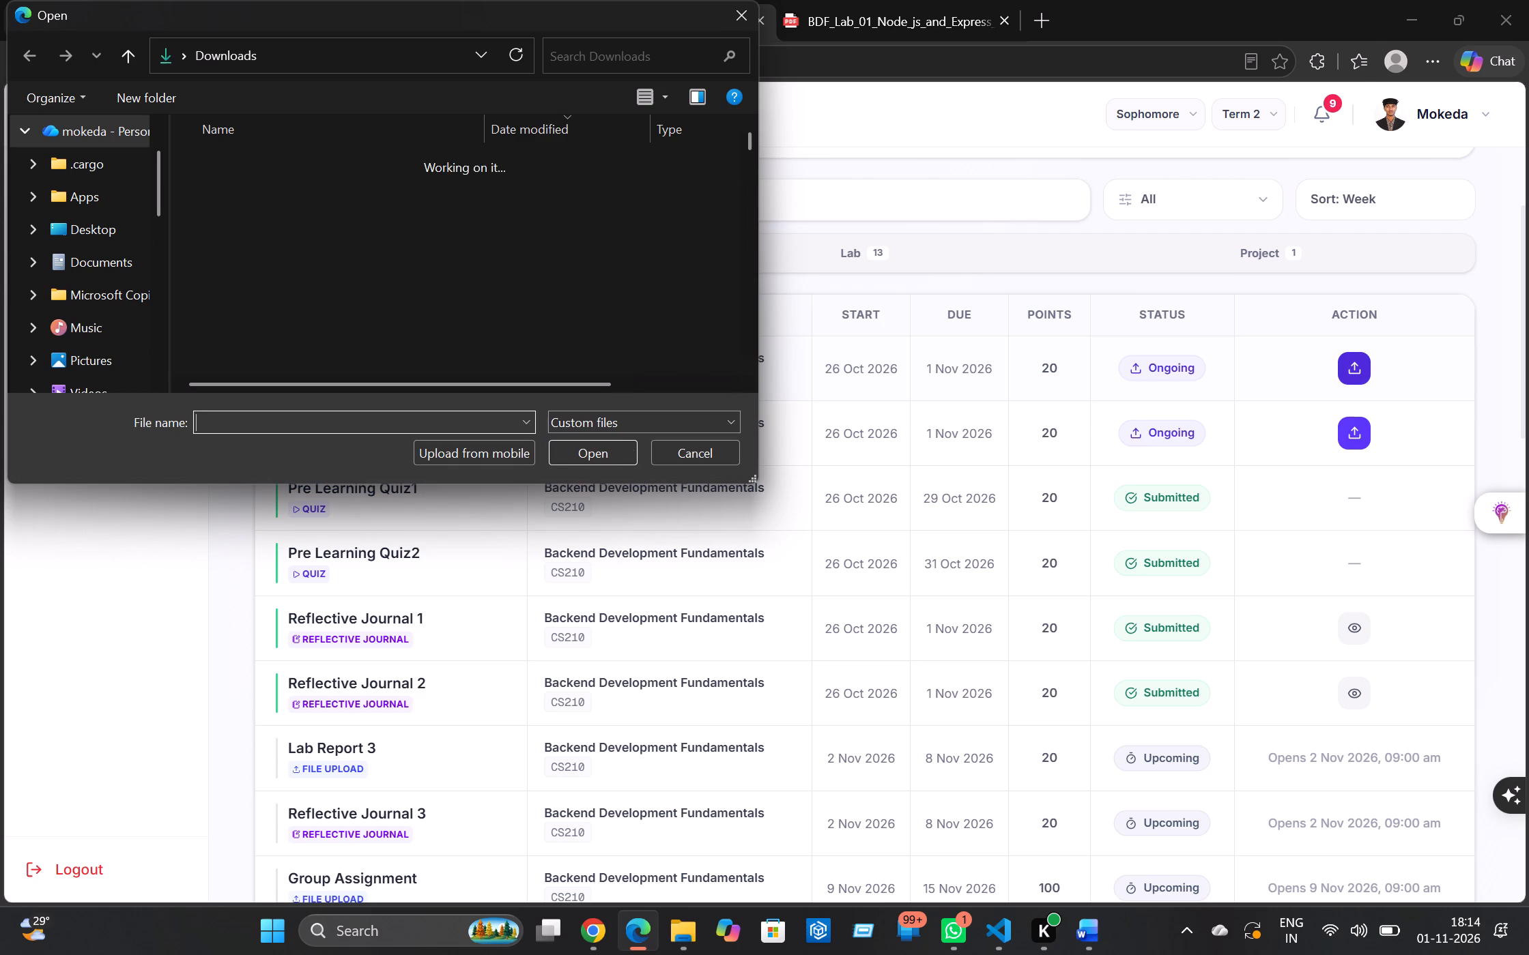
{"action": "double_click", "coordinate": [397, 195]}
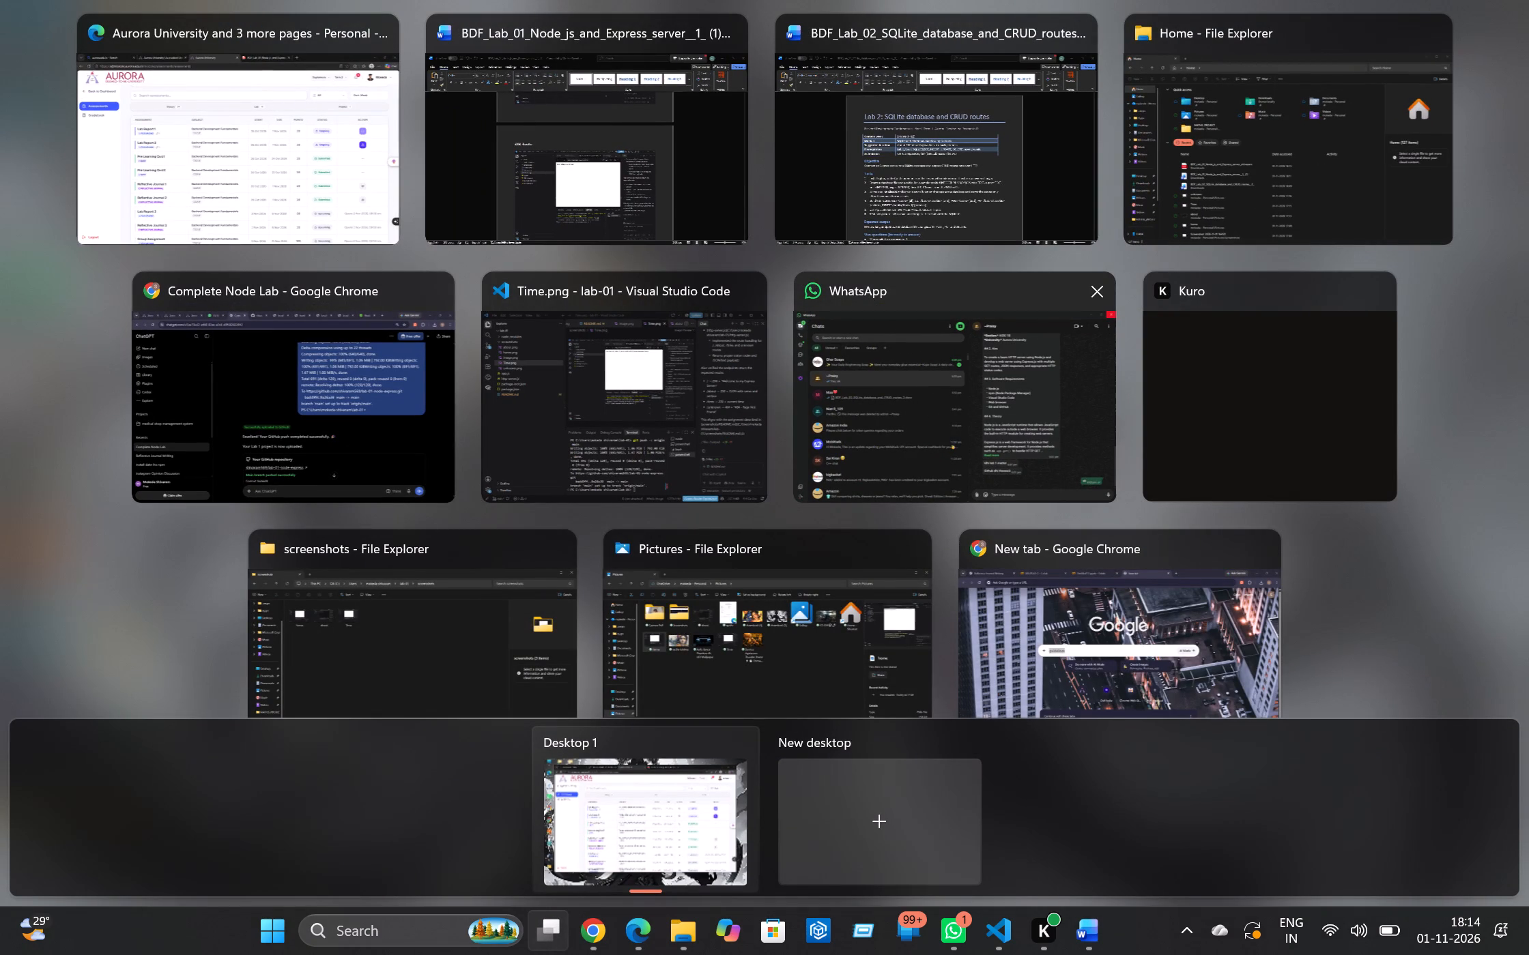
{"action": "left_click", "coordinate": [307, 147]}
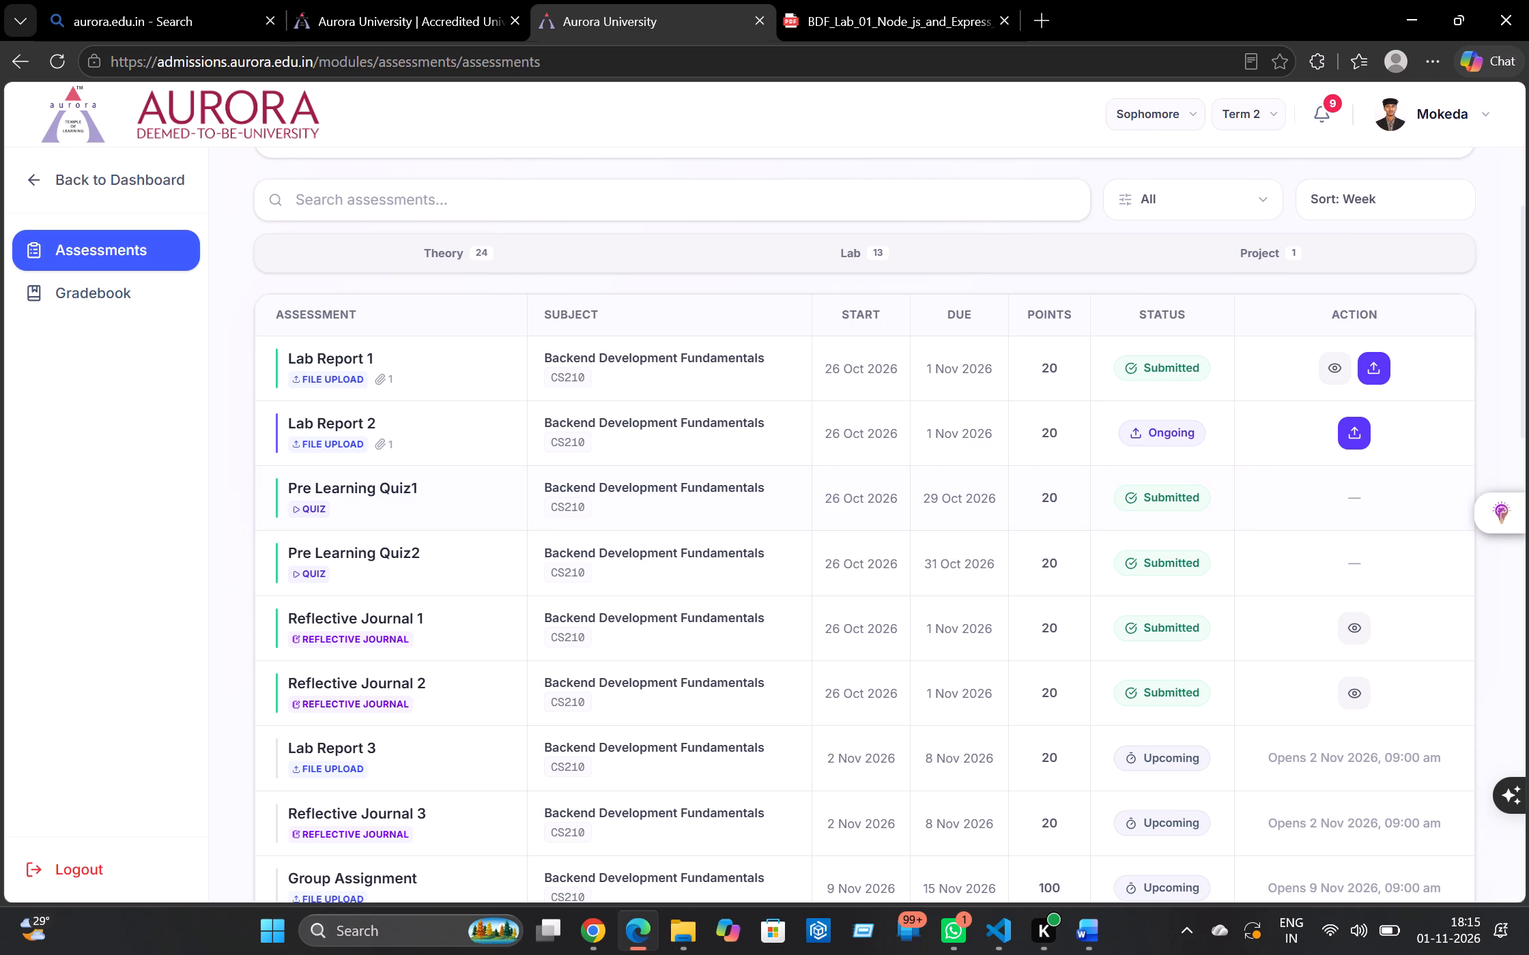
Reopen the Lab 1 PDF, examine its endpoints table, route screenshots and closing sections, and close it.
{"action": "left_click_drag", "start_coordinate": [769, 1], "coordinate": [818, 0]}
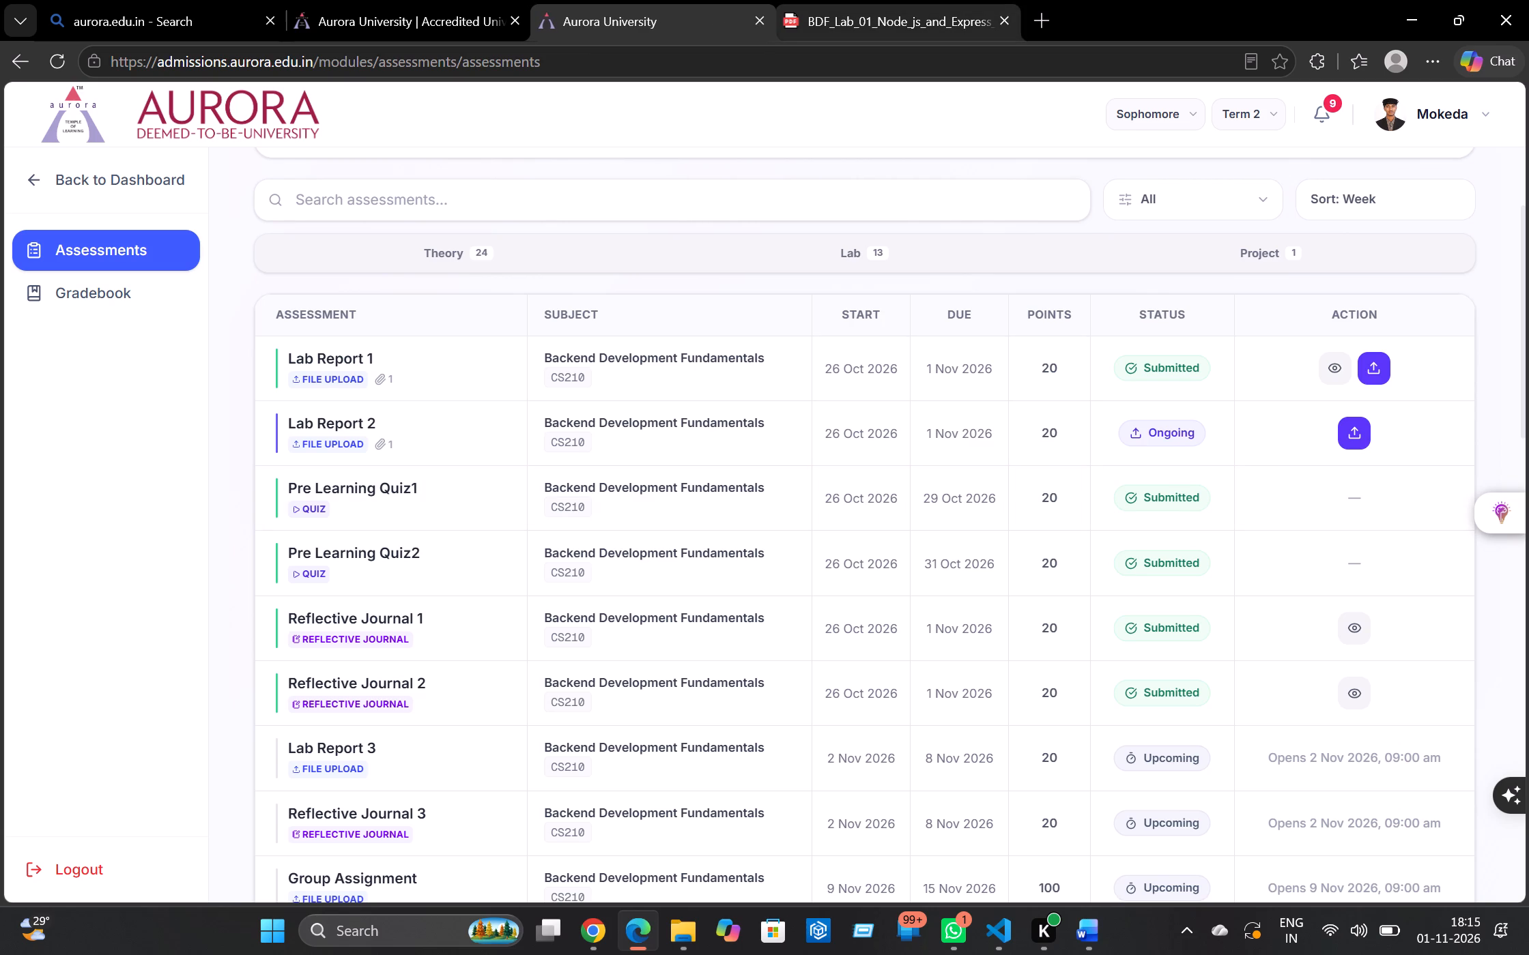
{"action": "left_click", "coordinate": [844, 8]}
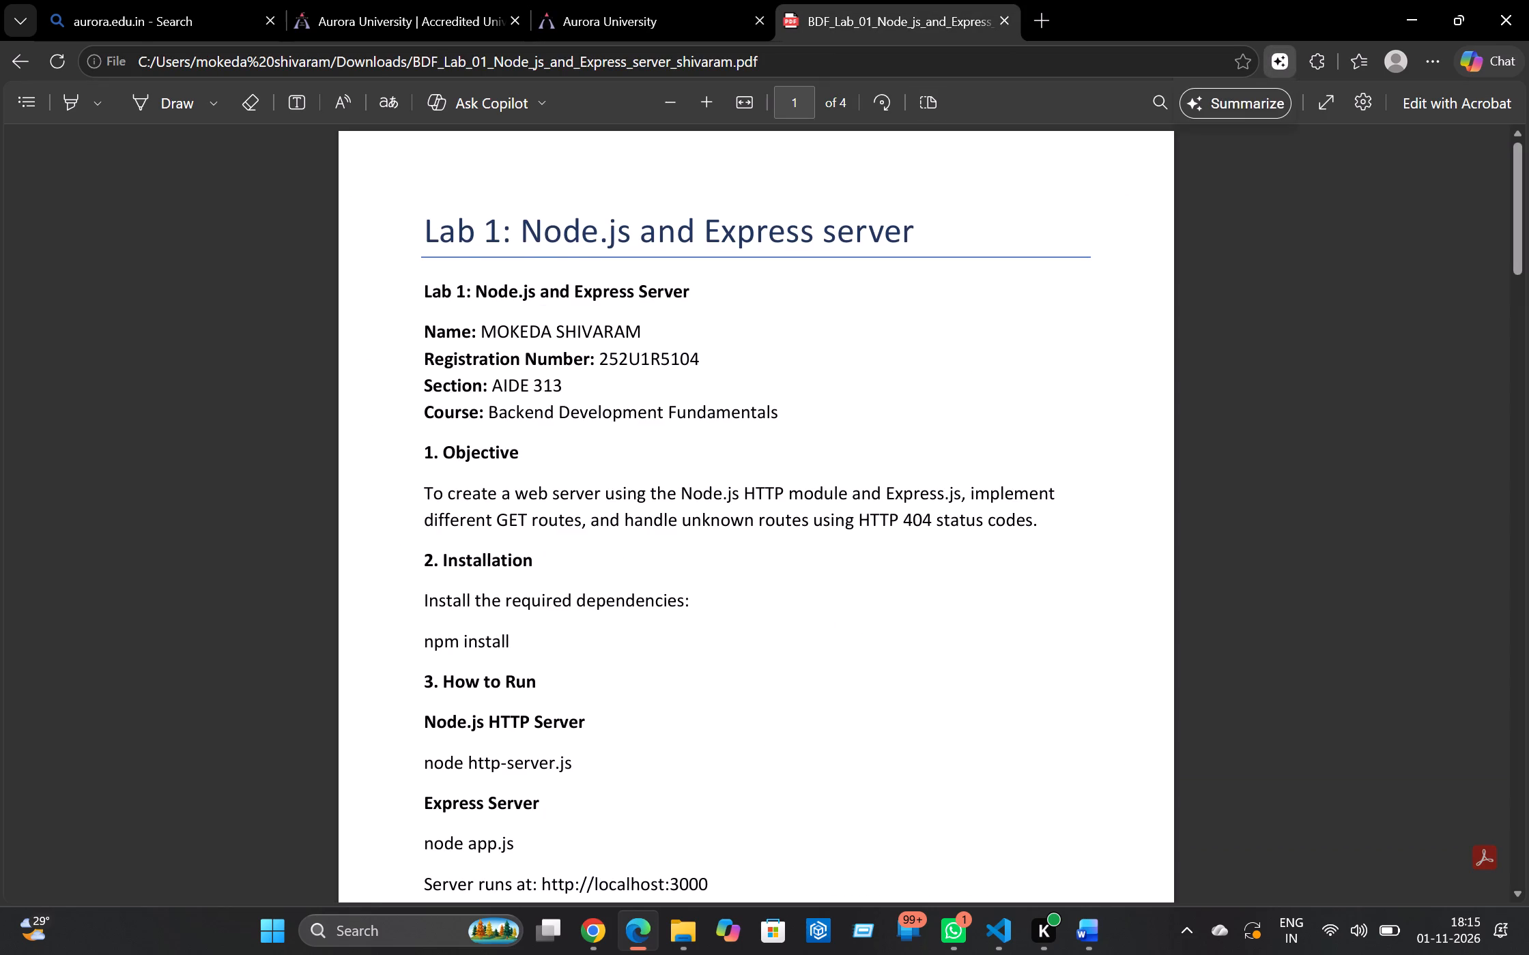
{"action": "scroll", "coordinate": [911, 416], "scroll_direction": "down", "scroll_amount": 7}
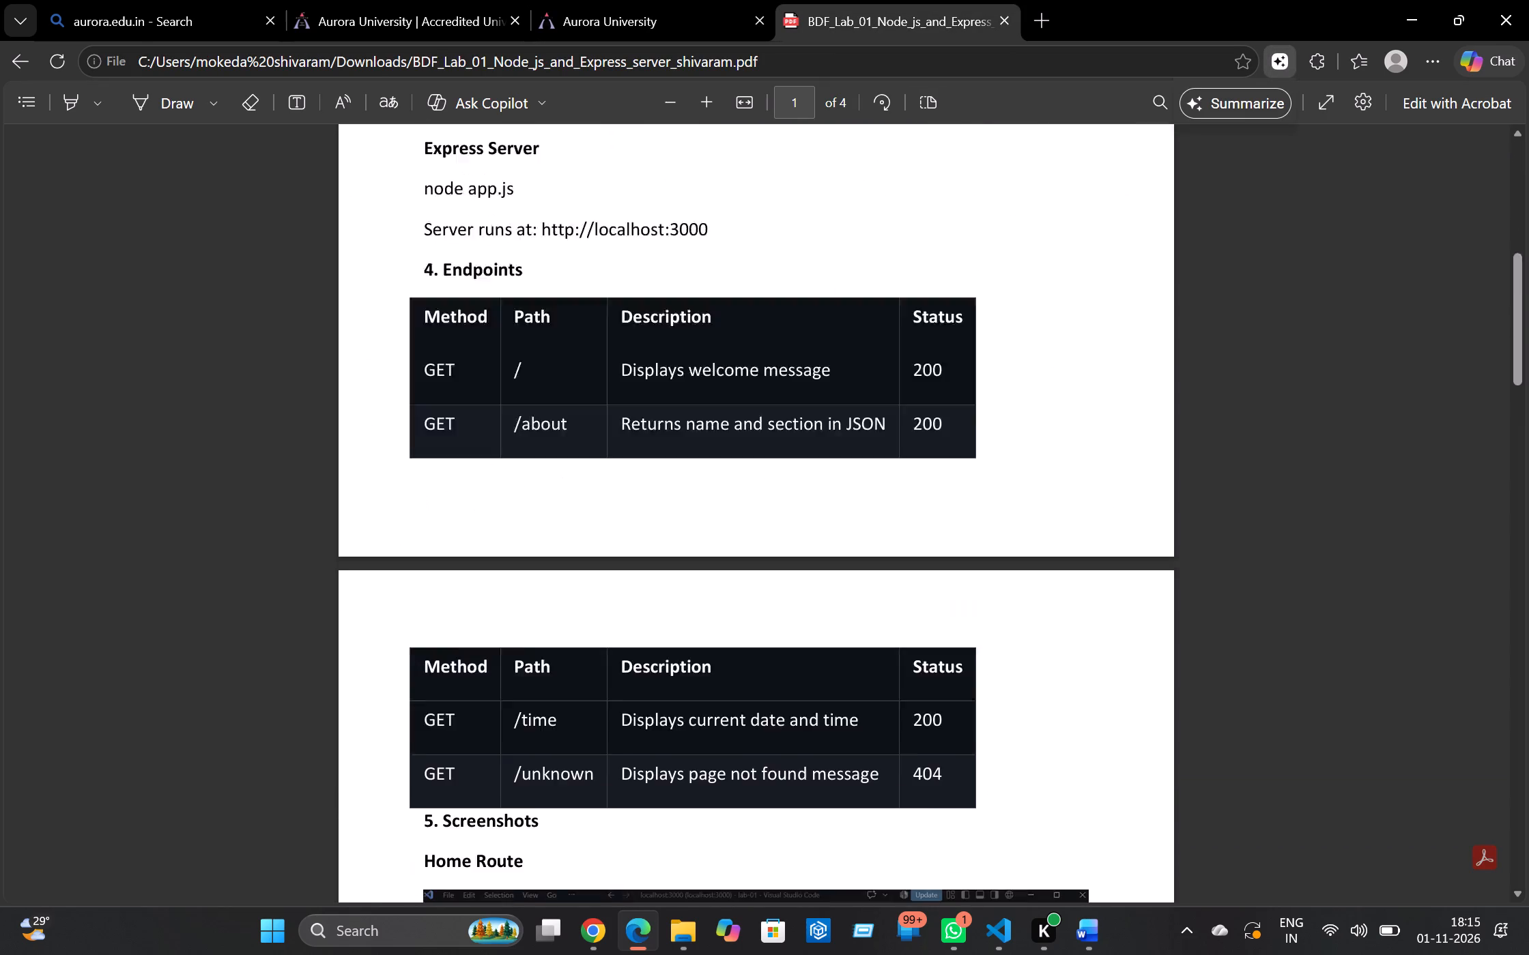
{"action": "scroll", "coordinate": [911, 416], "scroll_direction": "down", "scroll_amount": 8}
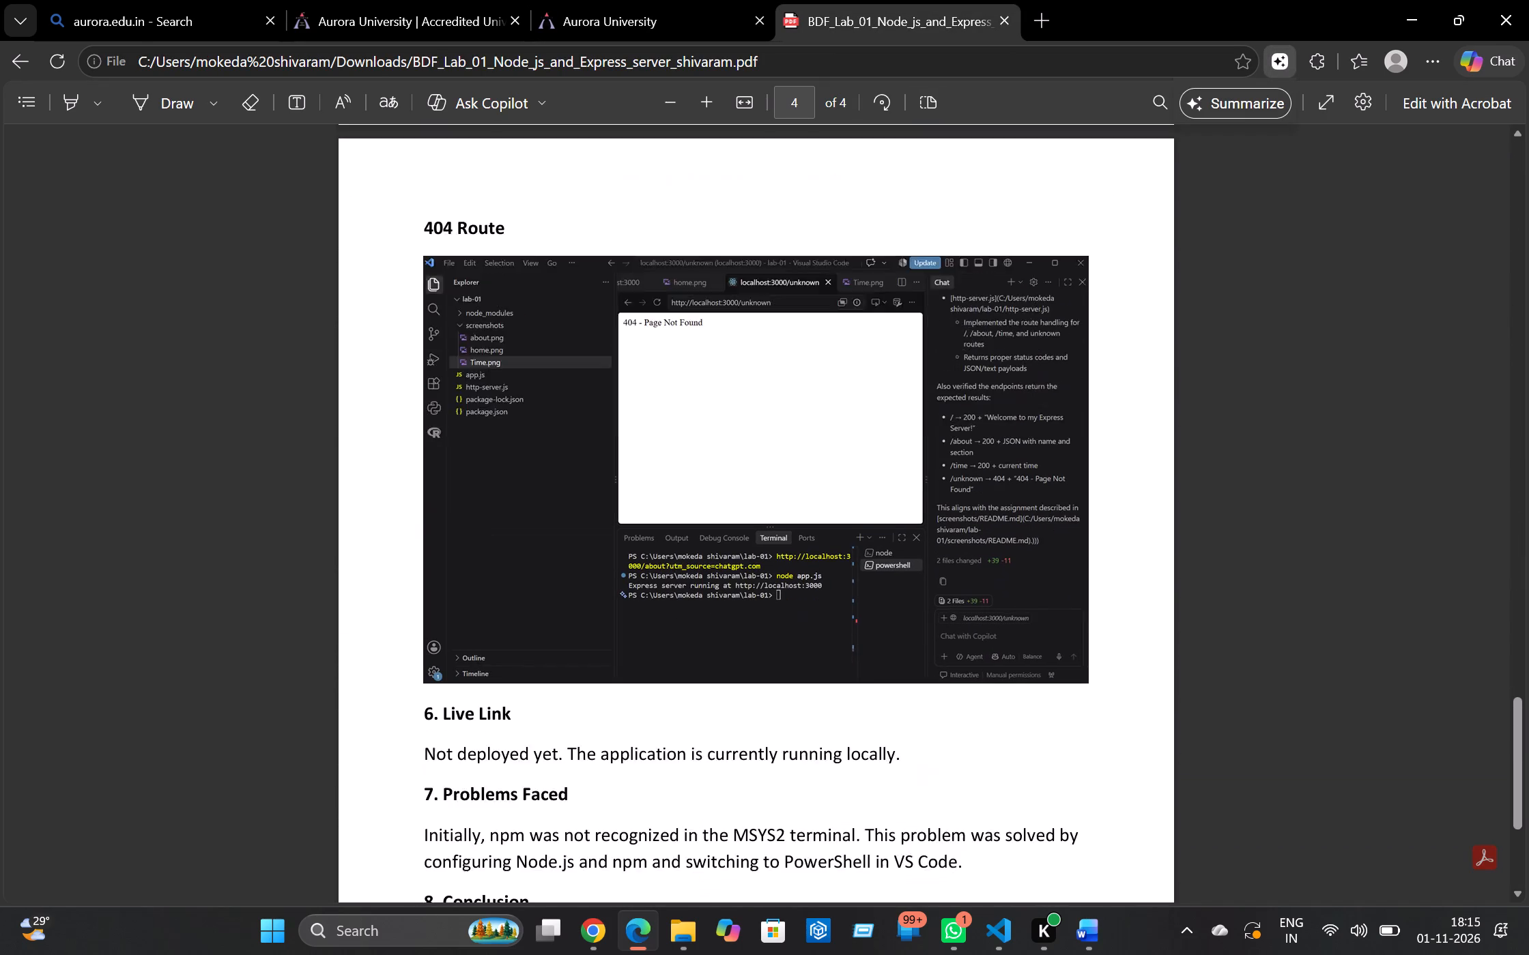
{"action": "scroll", "coordinate": [911, 416], "scroll_direction": "down", "scroll_amount": 3}
{"action": "scroll", "coordinate": [911, 416], "scroll_direction": "up", "scroll_amount": 2}
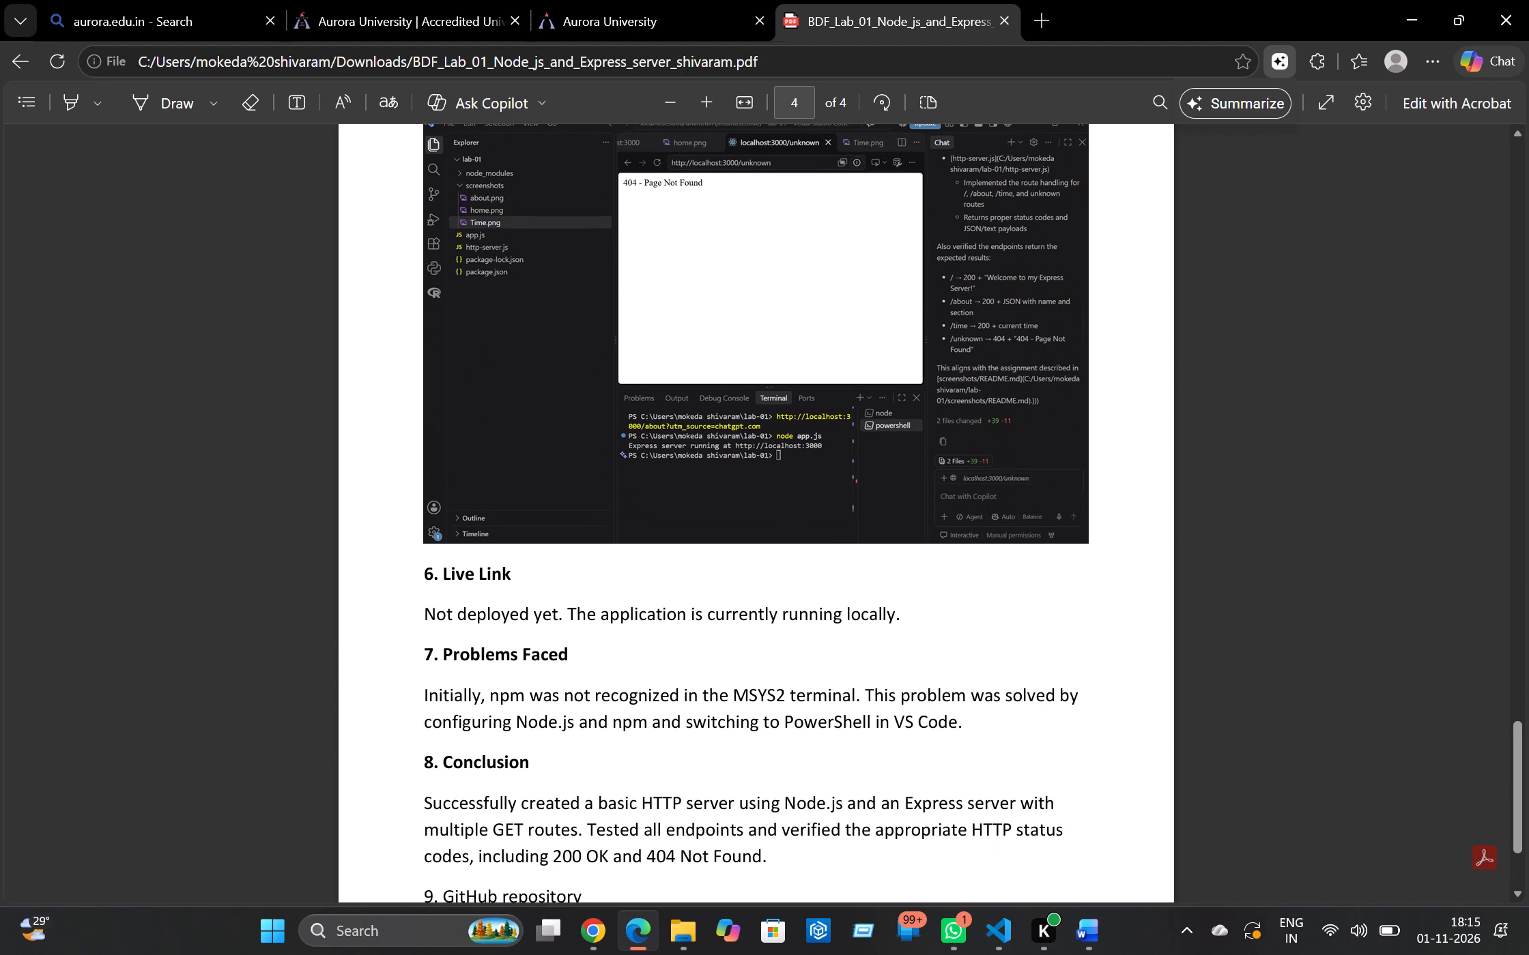
{"action": "scroll", "coordinate": [911, 416], "scroll_direction": "up", "scroll_amount": 1}
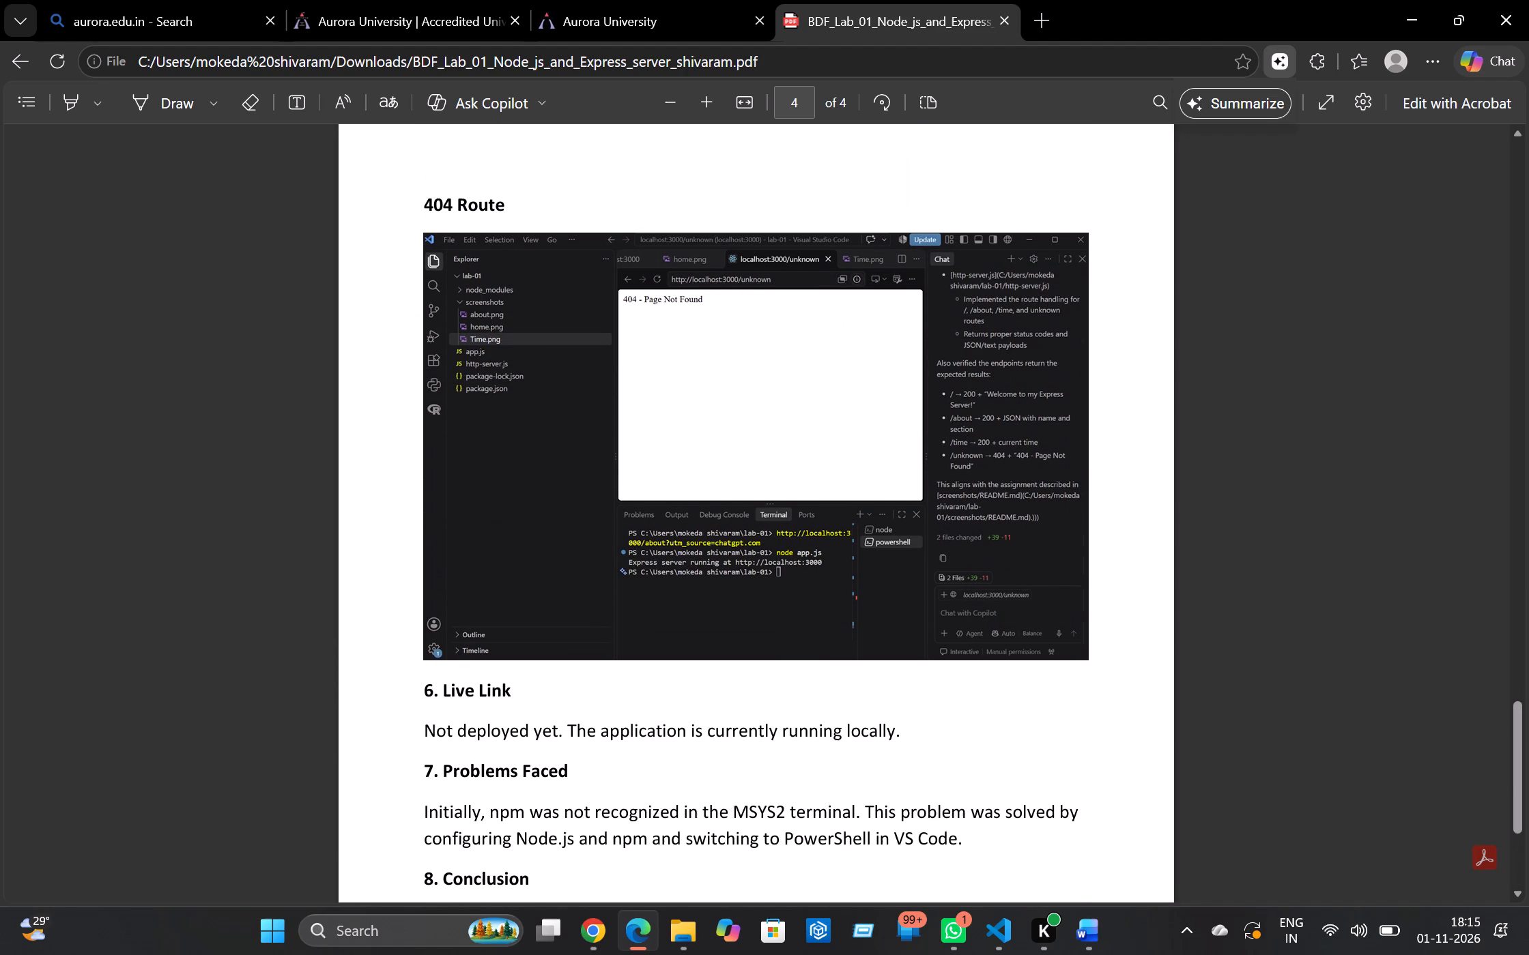
{"action": "scroll", "coordinate": [911, 416], "scroll_direction": "up", "scroll_amount": 3}
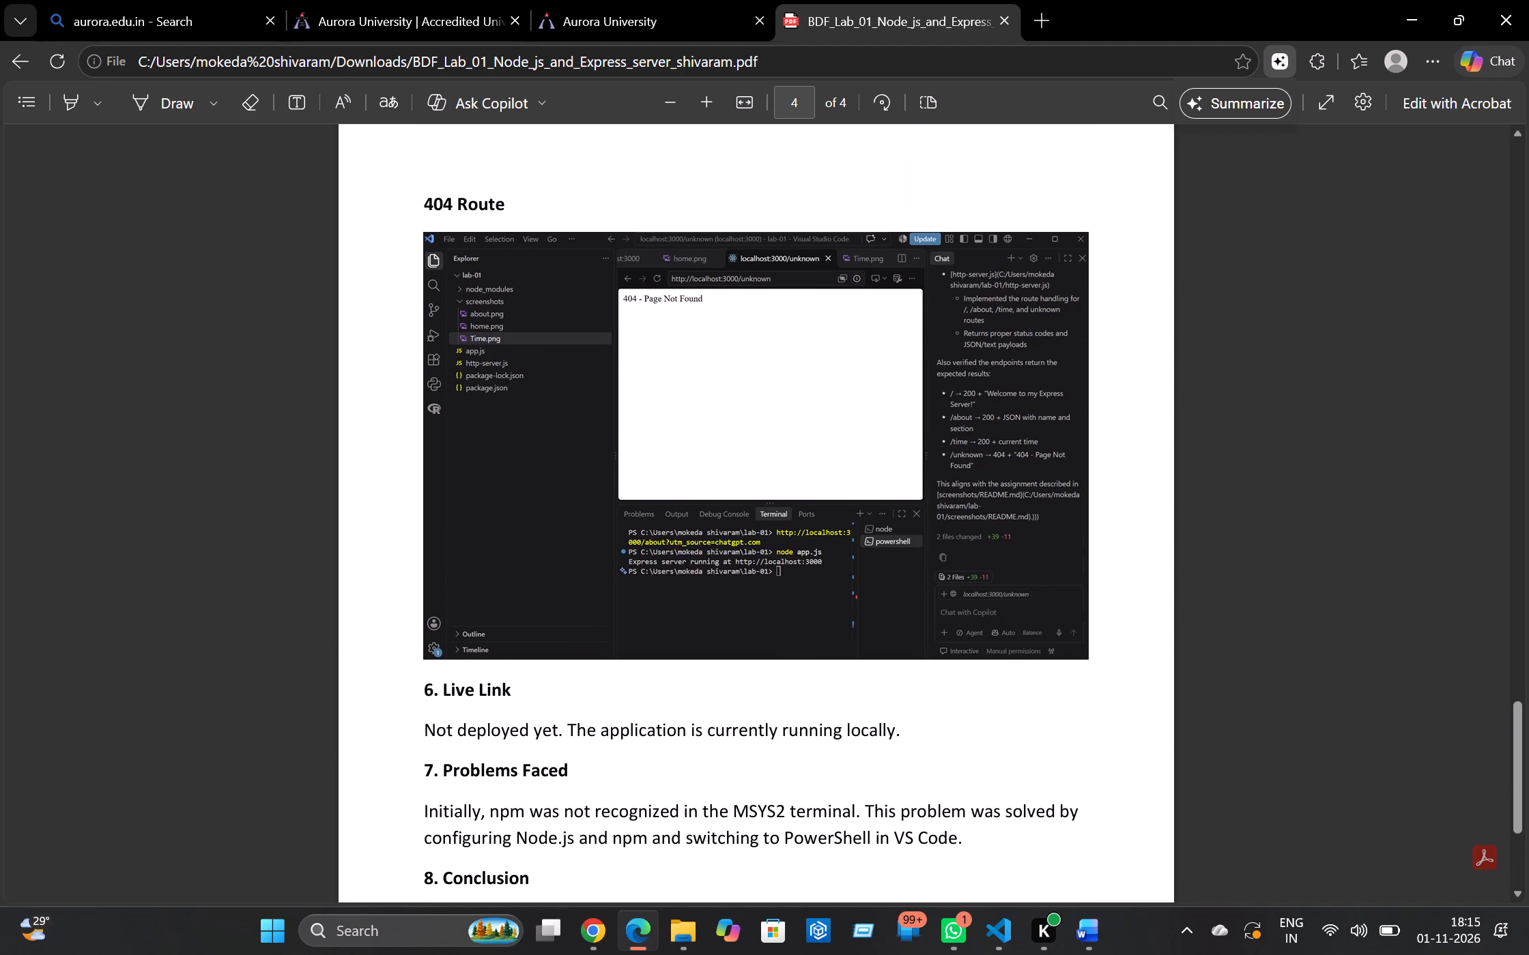
{"action": "scroll", "coordinate": [911, 416], "scroll_direction": "up", "scroll_amount": 11}
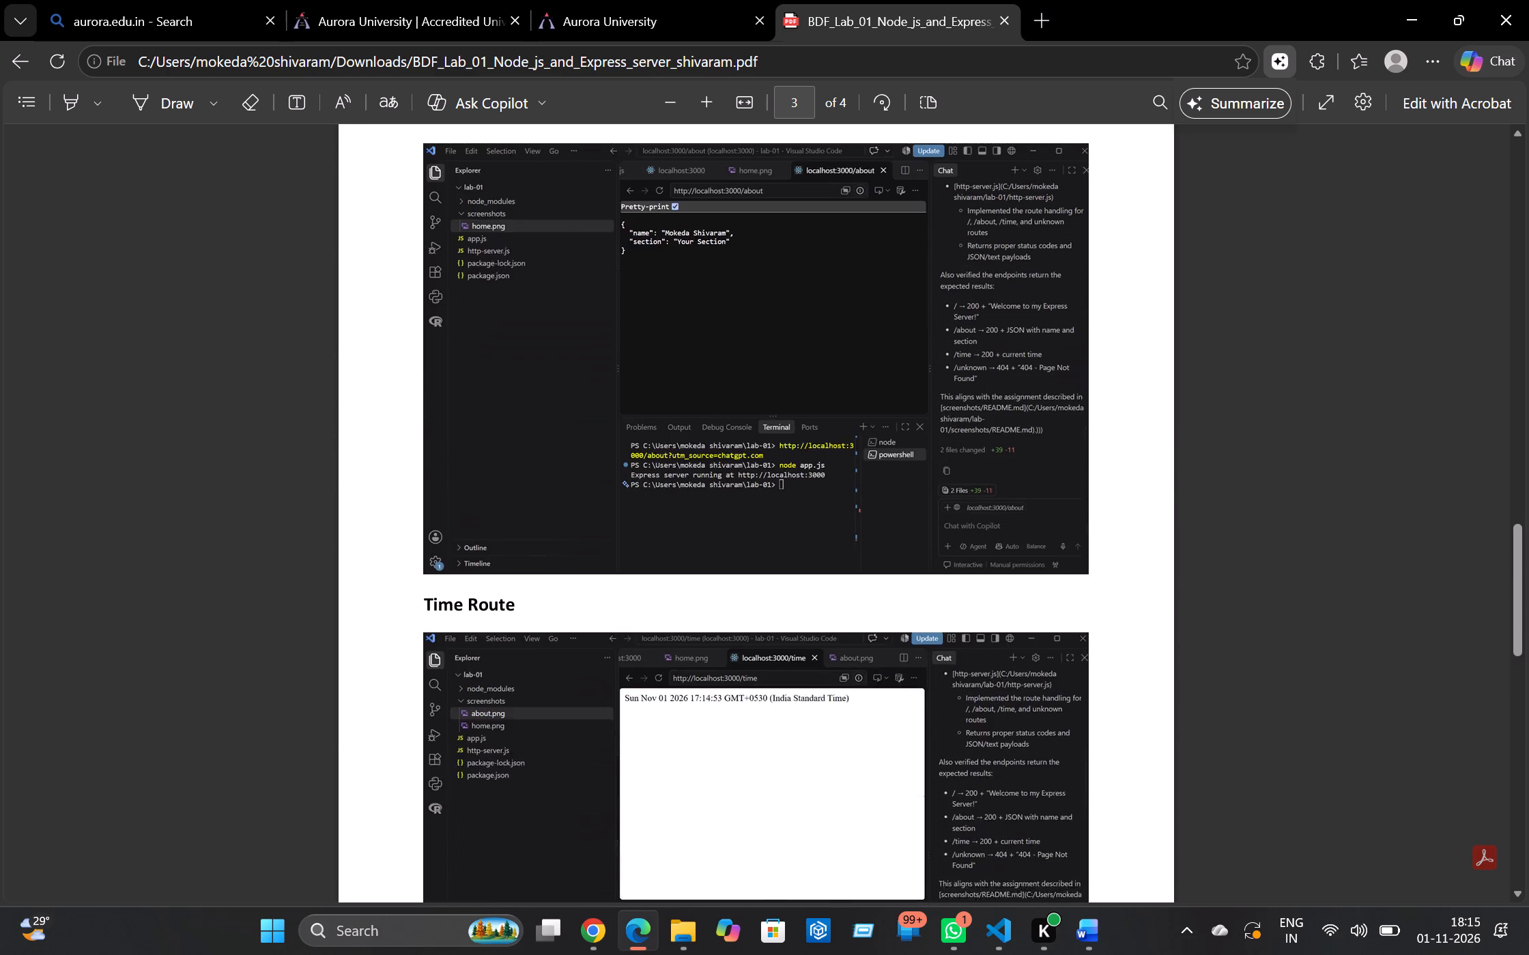
{"action": "scroll", "coordinate": [911, 416], "scroll_direction": "up", "scroll_amount": 4}
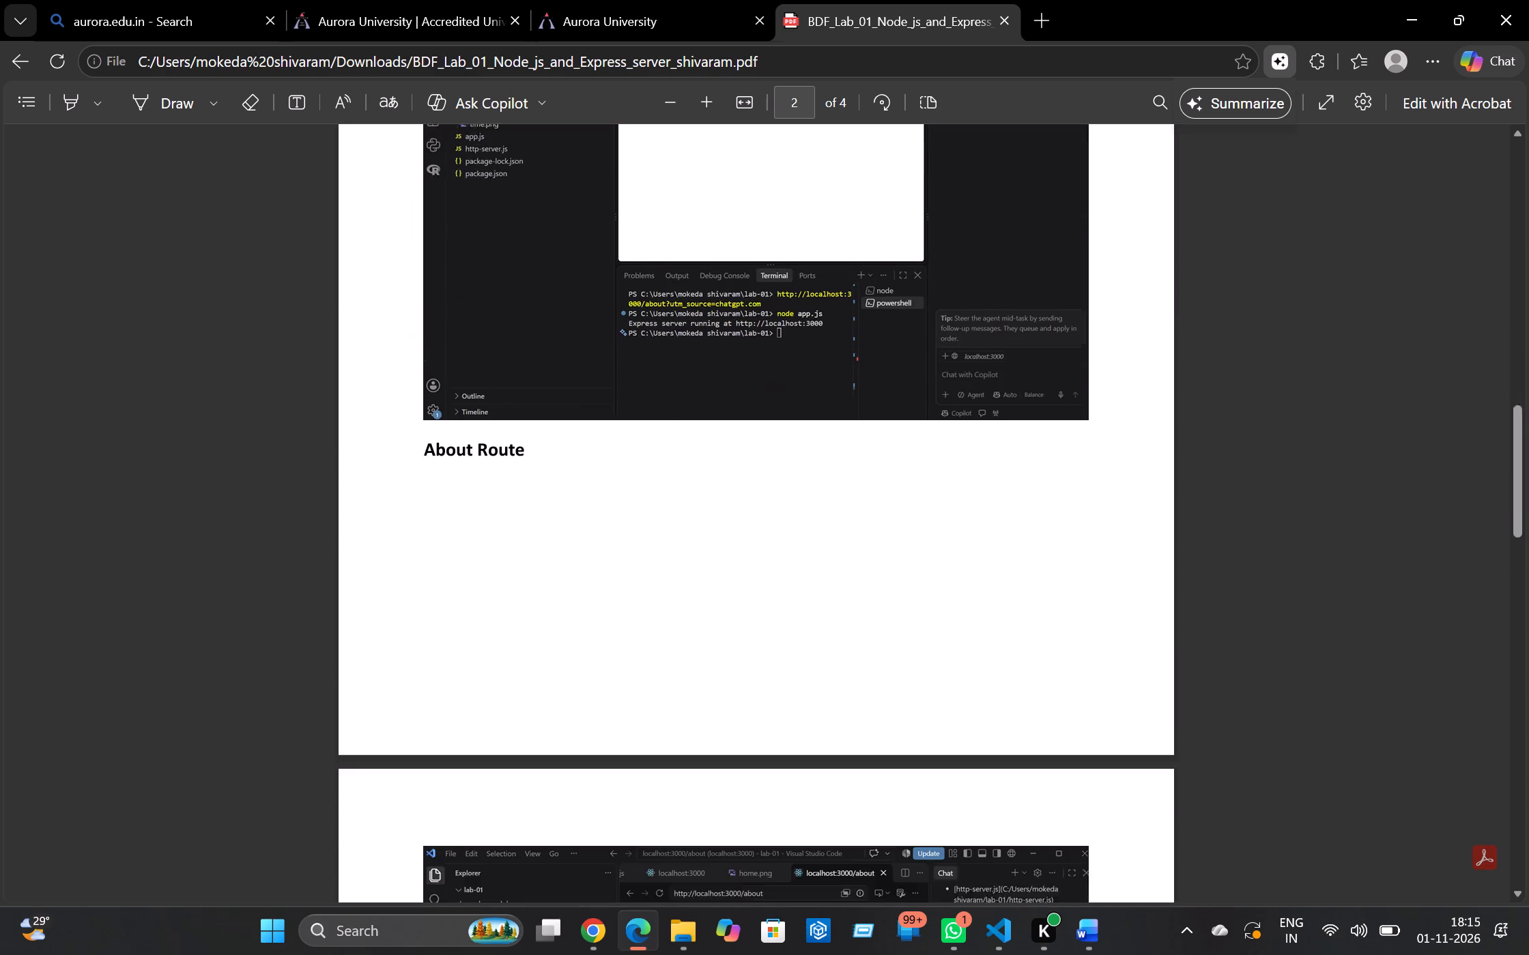
{"action": "scroll", "coordinate": [911, 416], "scroll_direction": "down", "scroll_amount": 7}
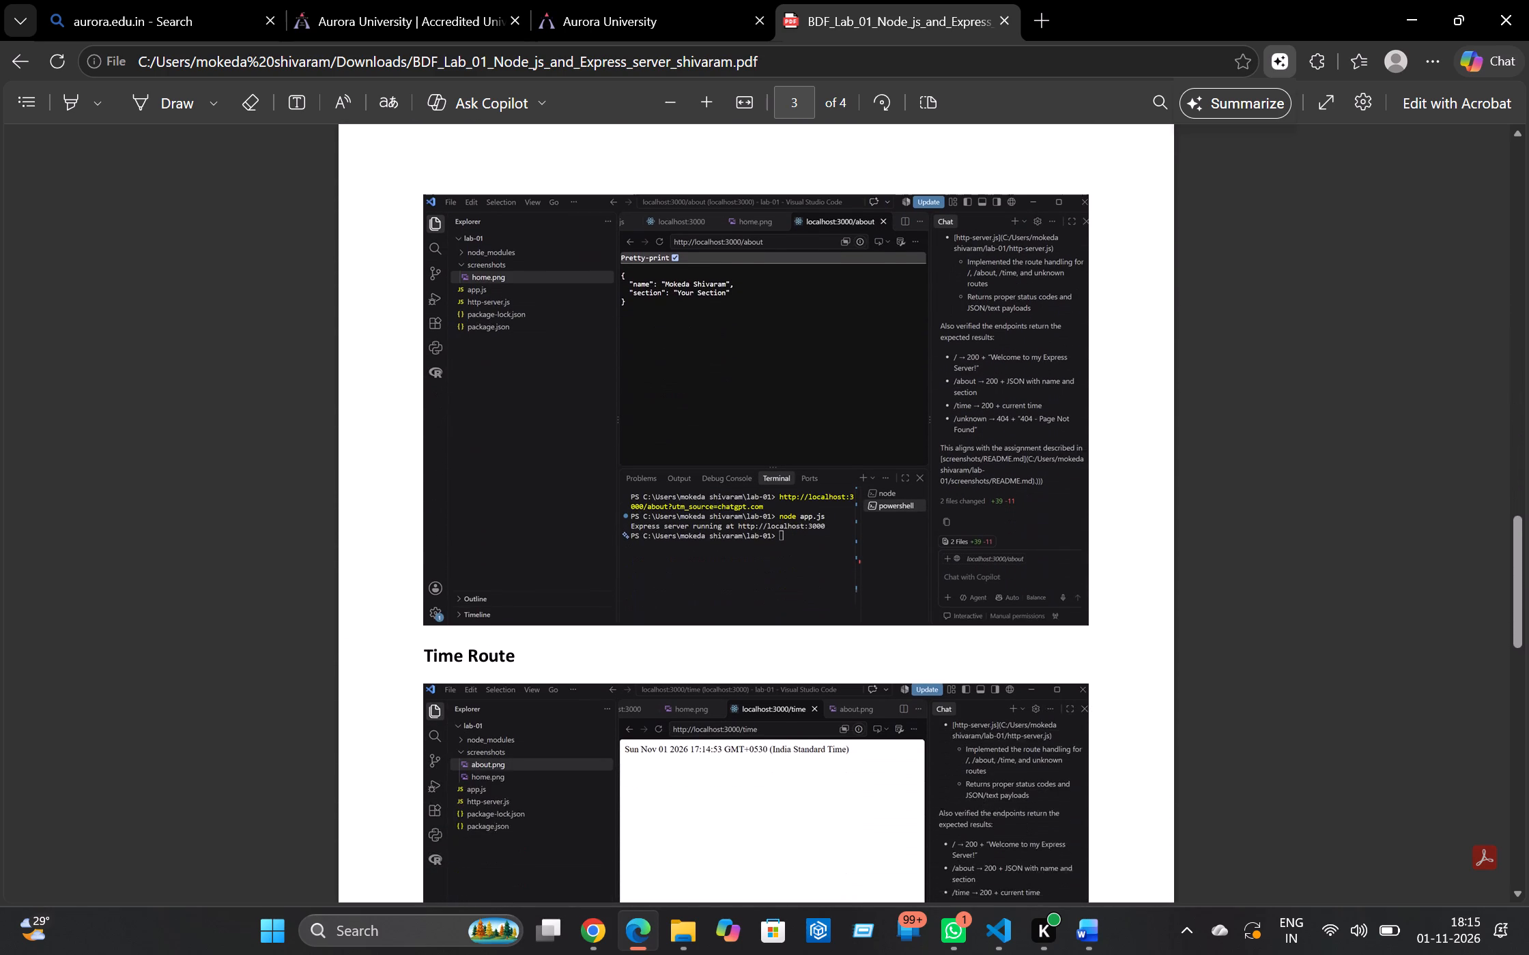
{"action": "scroll", "coordinate": [911, 416], "scroll_direction": "down", "scroll_amount": 4}
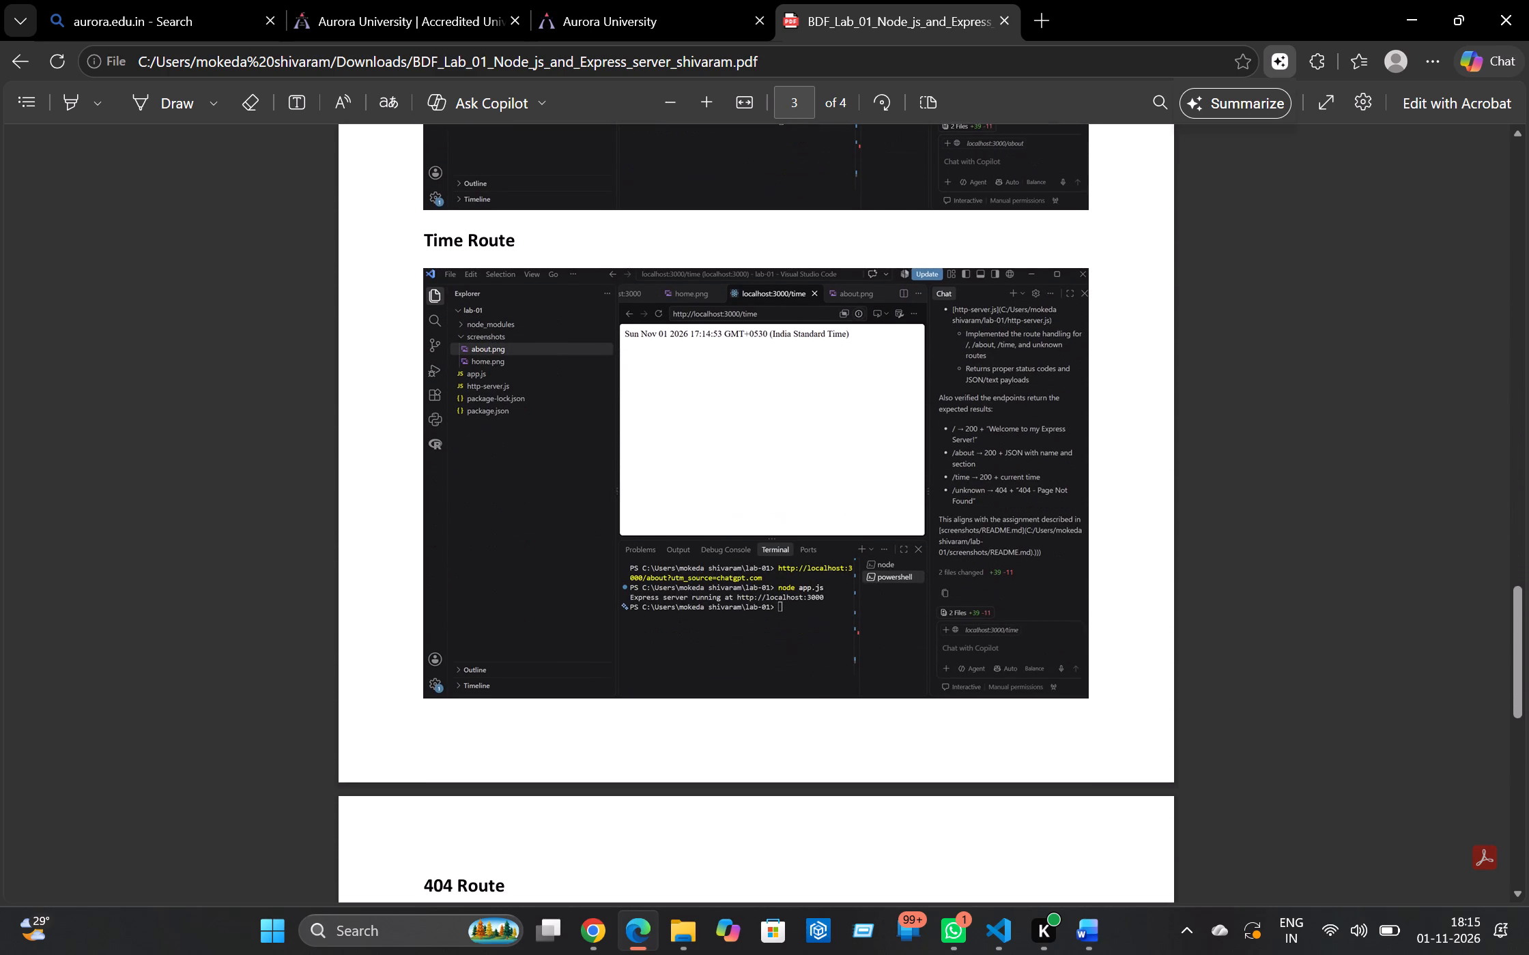
{"action": "scroll", "coordinate": [911, 416], "scroll_direction": "down", "scroll_amount": 4}
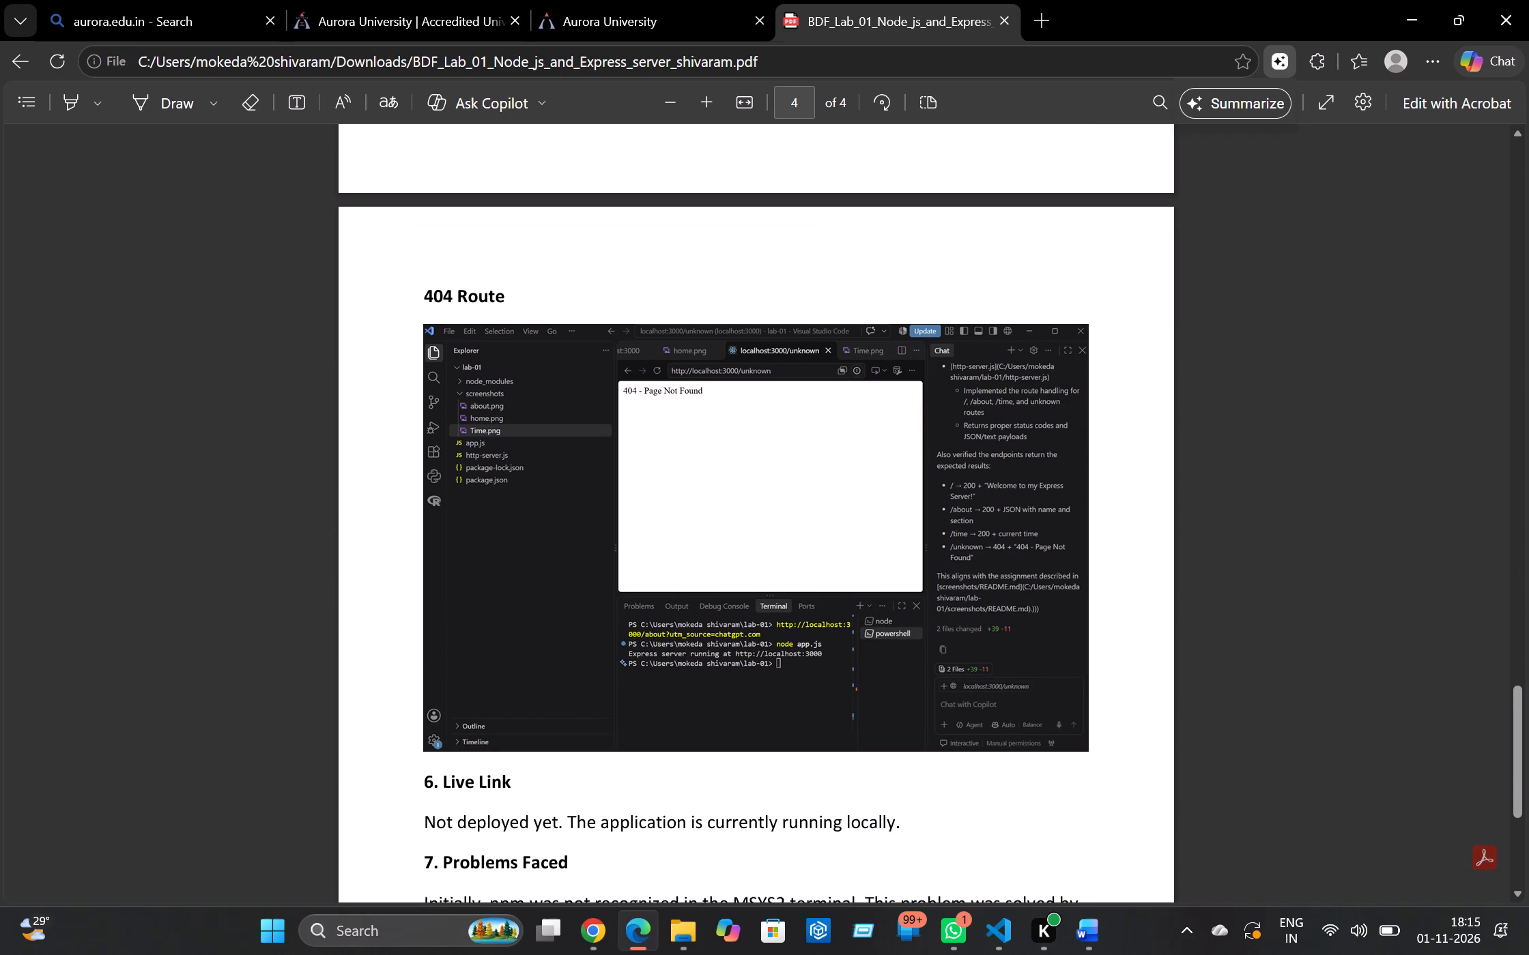
{"action": "scroll", "coordinate": [911, 416], "scroll_direction": "down", "scroll_amount": 2}
{"action": "scroll", "coordinate": [911, 416], "scroll_direction": "up", "scroll_amount": 1}
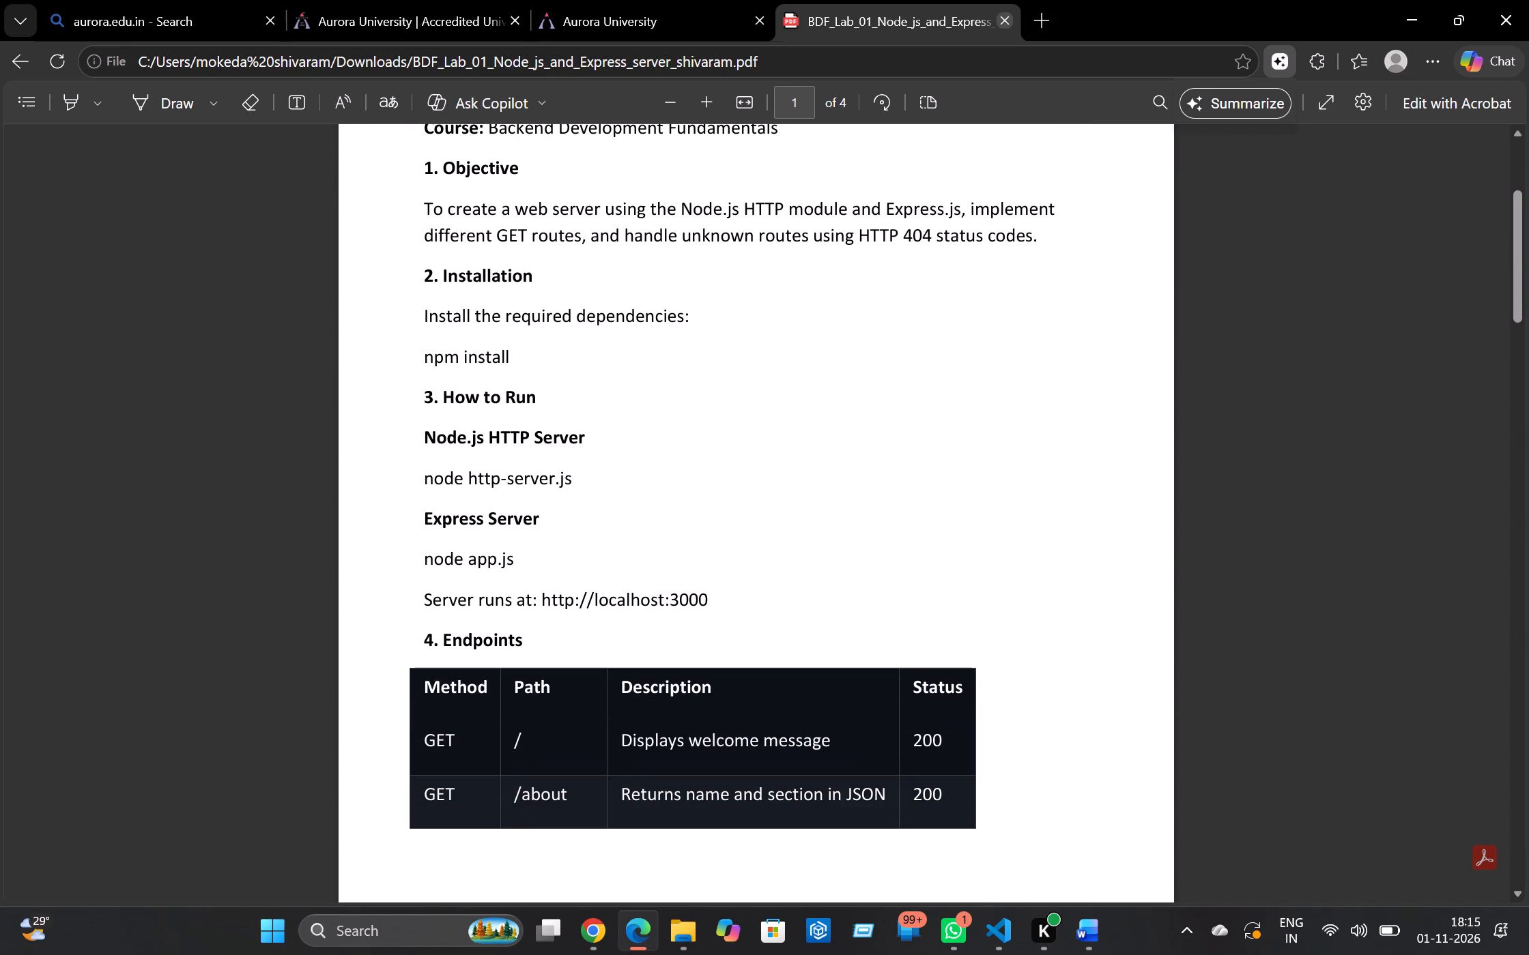
{"action": "left_click", "coordinate": [1007, 14]}
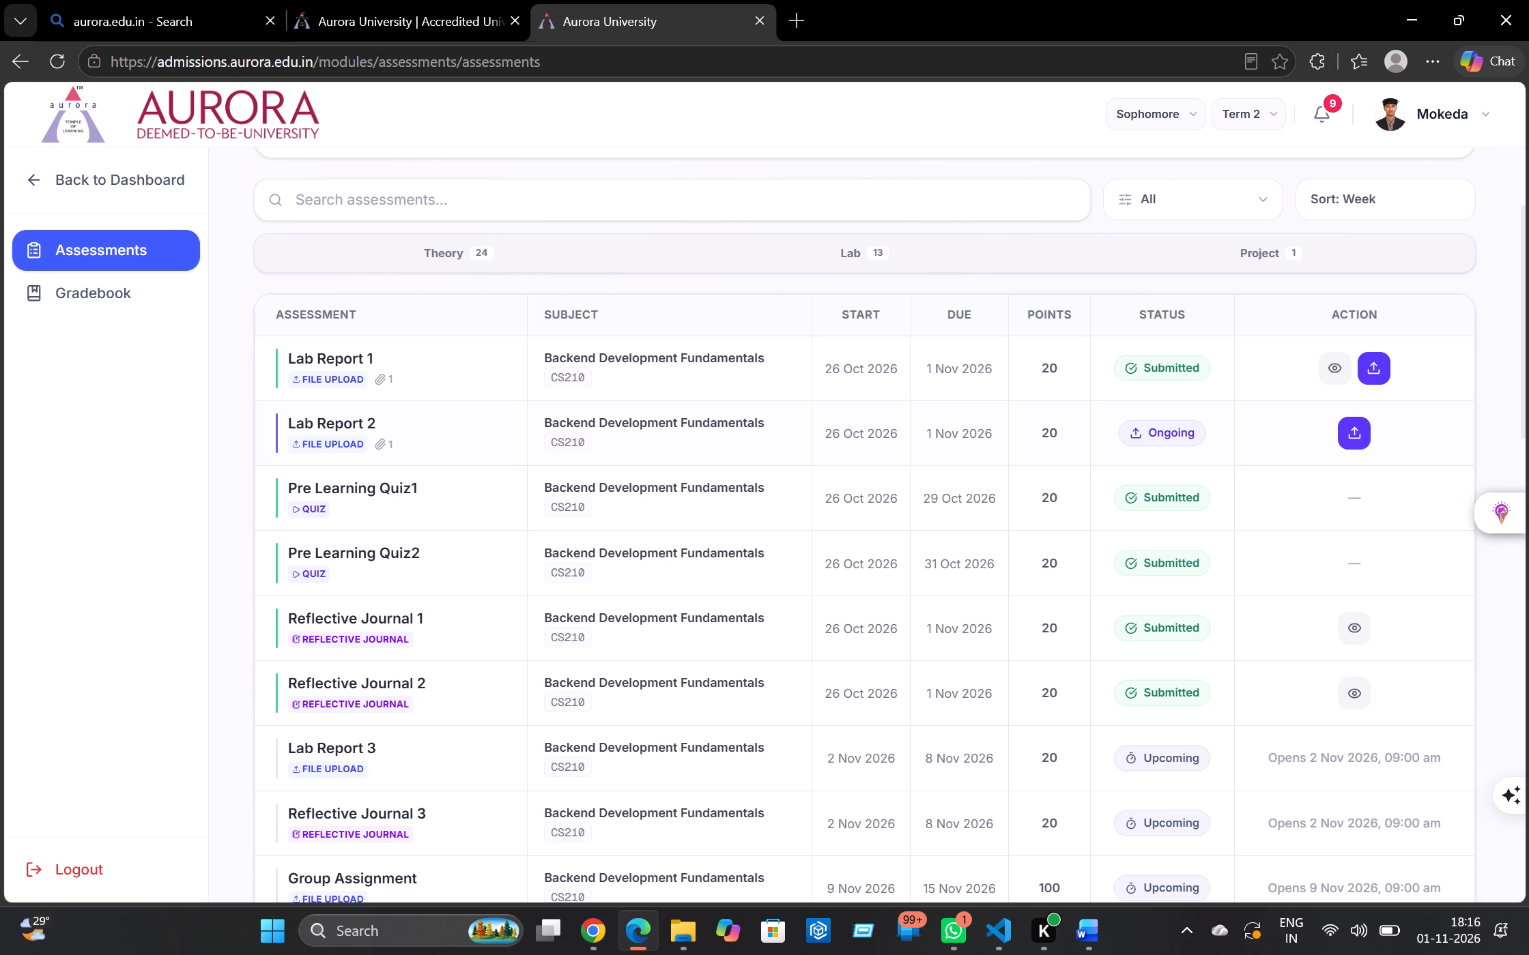